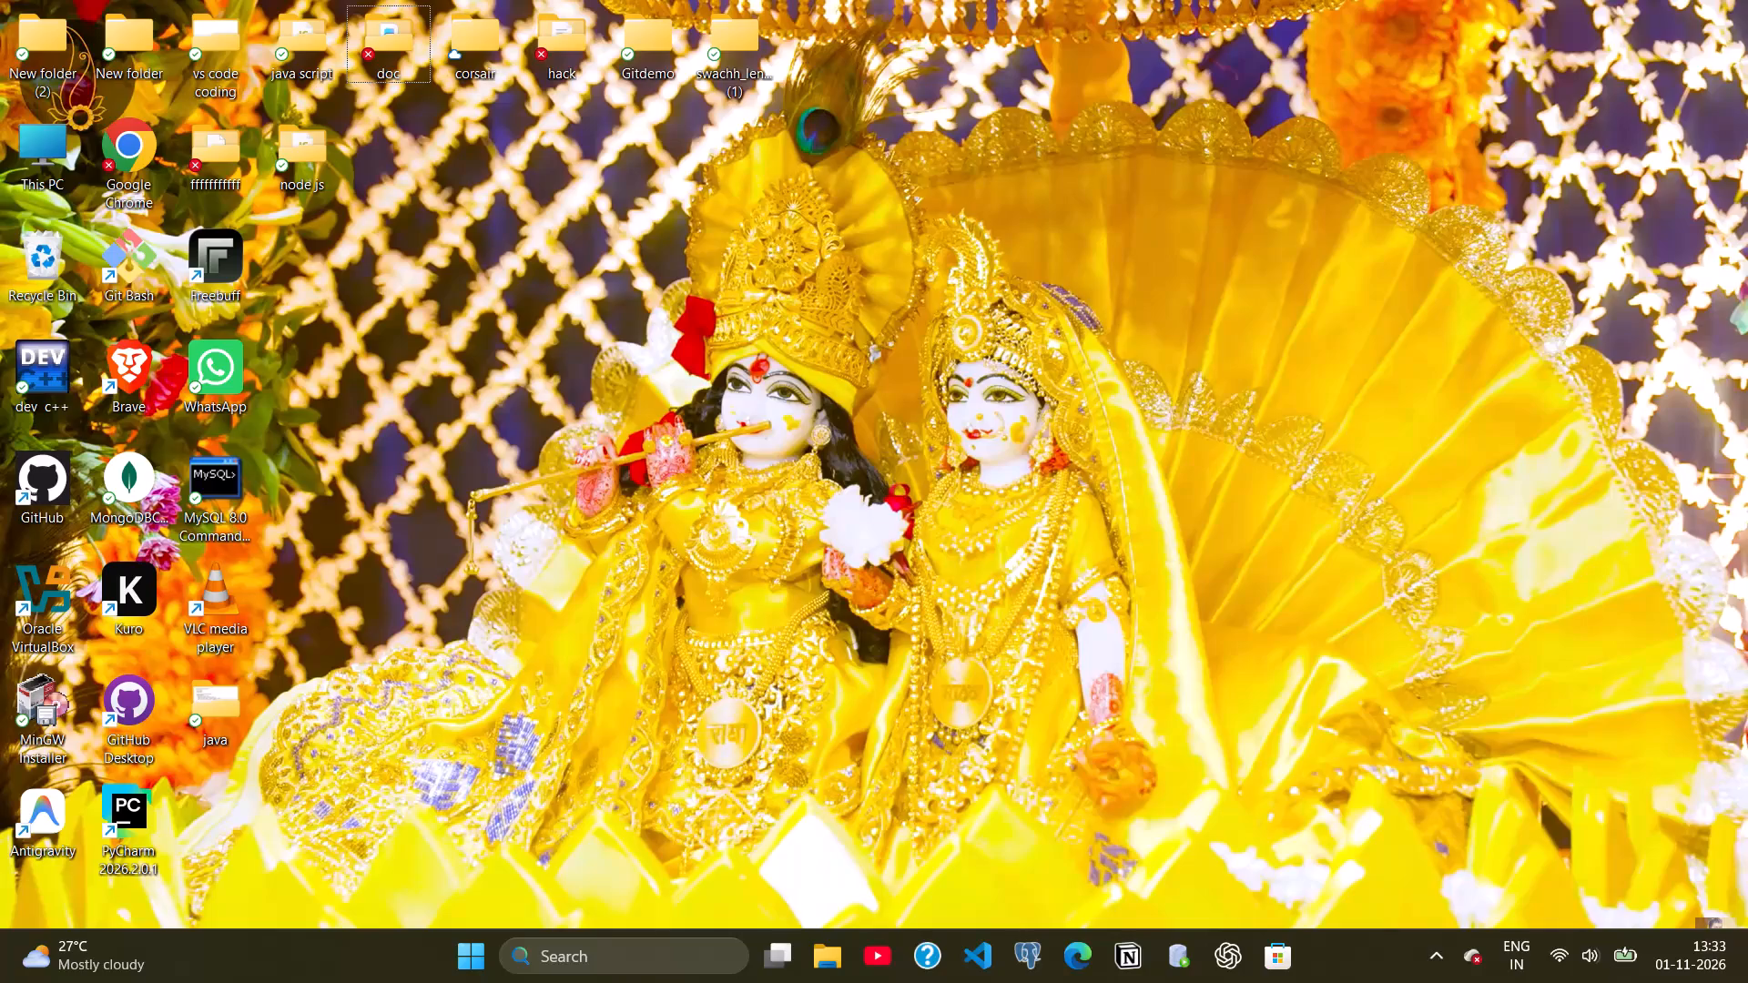
Open WhatsApp from the desktop.
{"action": "double_click", "coordinate": [208, 360]}
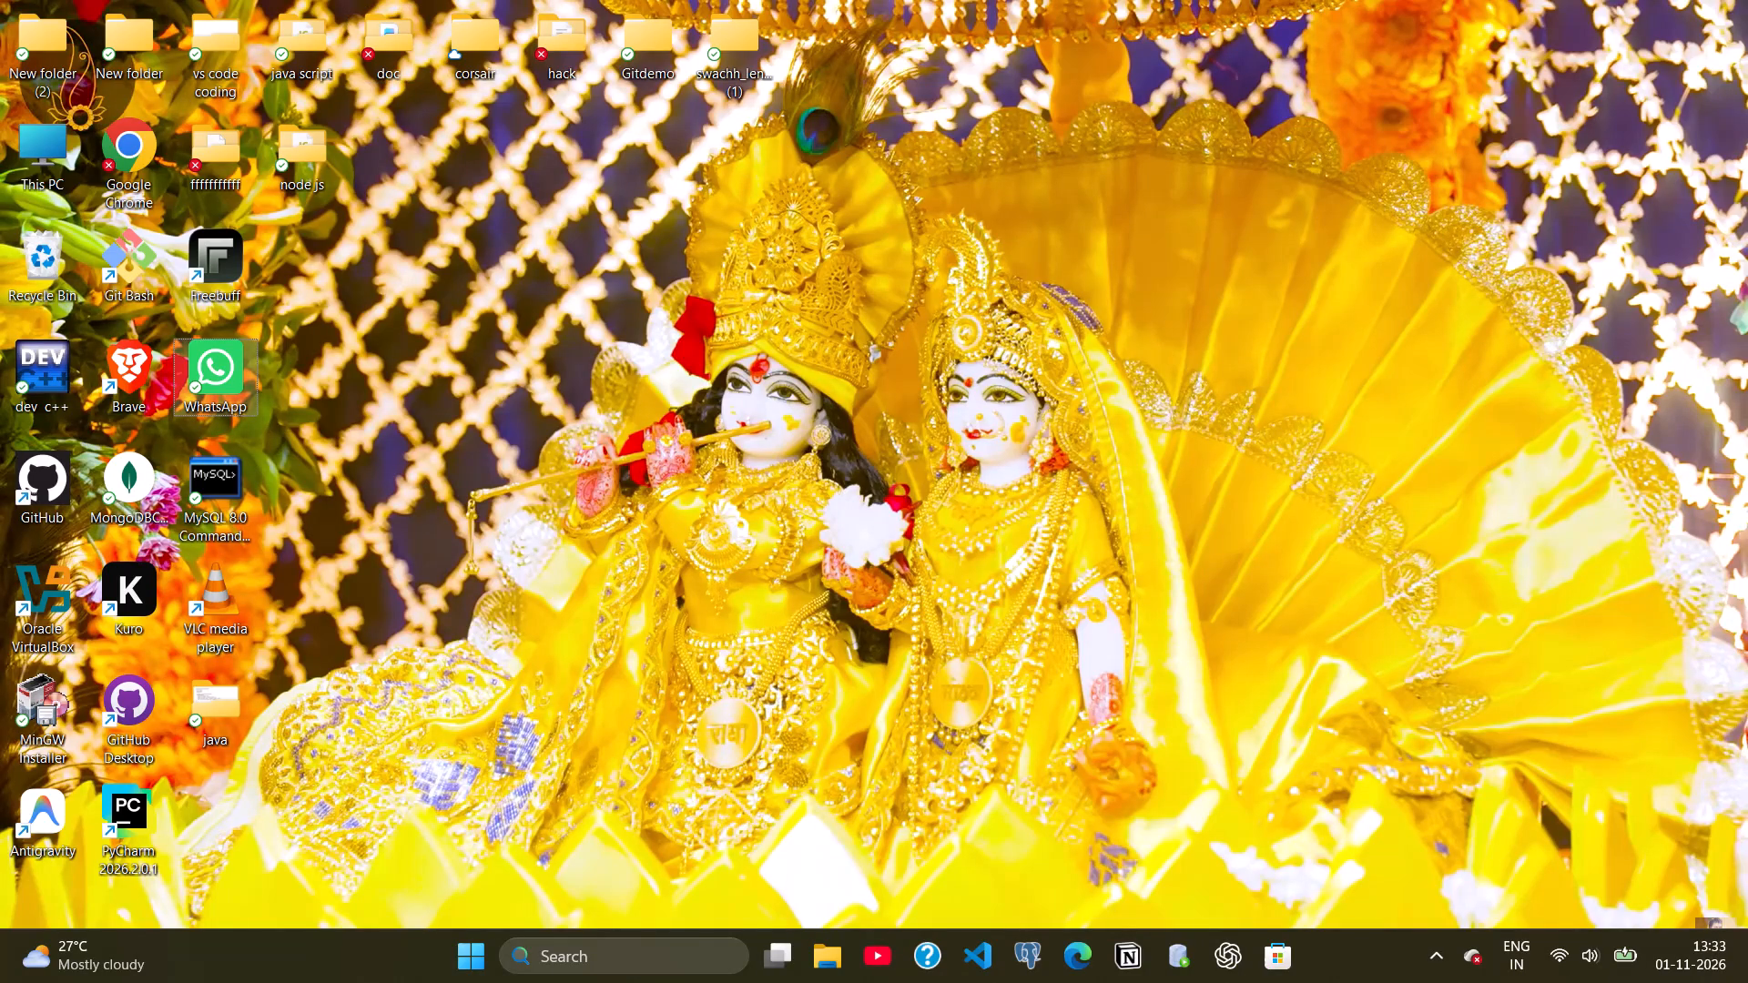
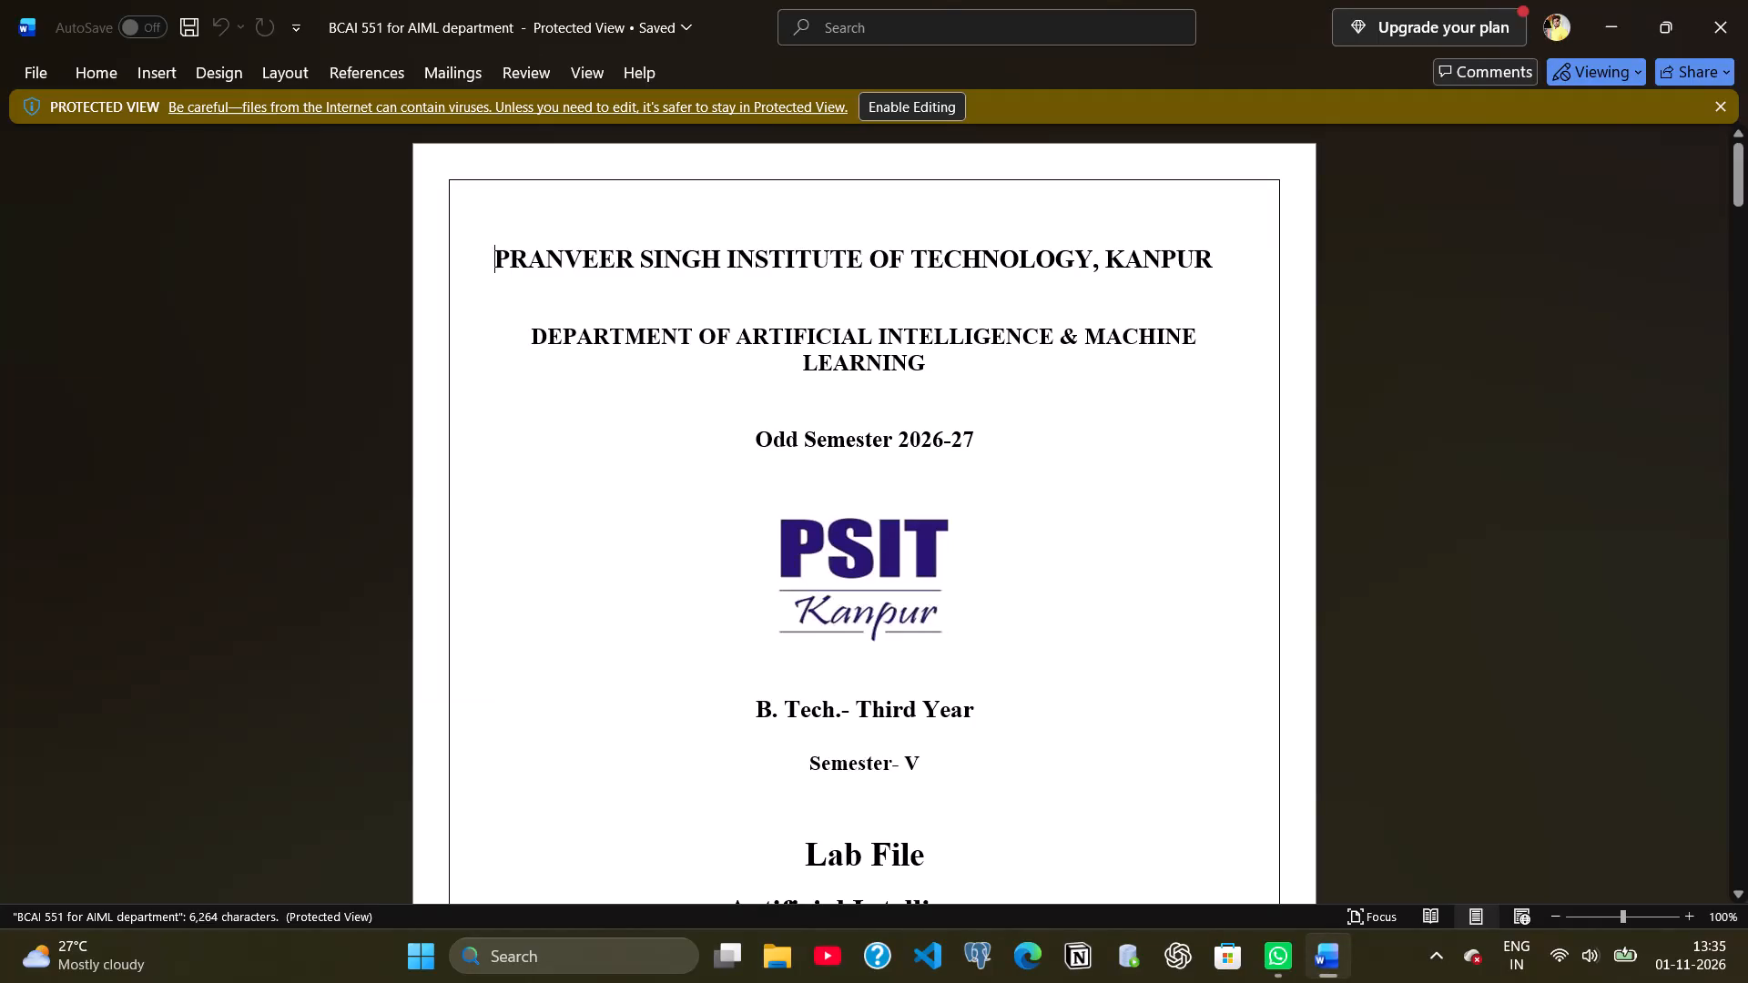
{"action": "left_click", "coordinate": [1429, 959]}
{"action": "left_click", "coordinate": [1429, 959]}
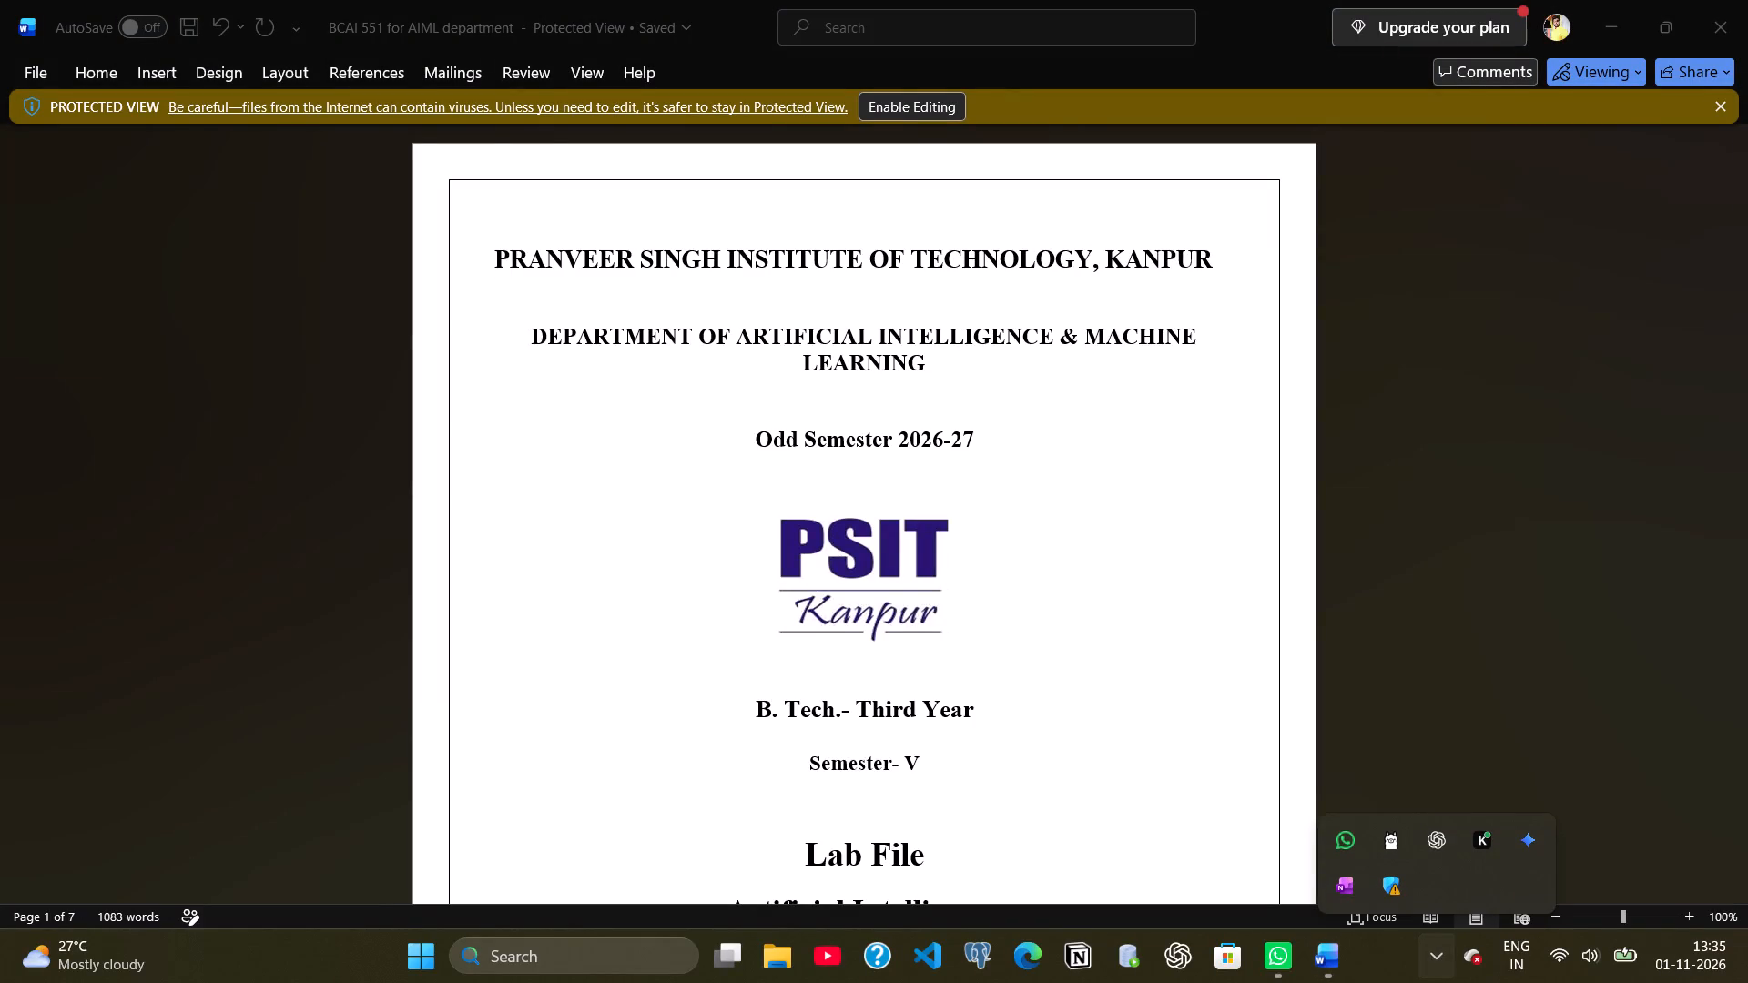
Enable editing for the protected BCAI 551 lab file document.
{"action": "scroll", "coordinate": [939, 701], "scroll_direction": "up", "scroll_amount": 3}
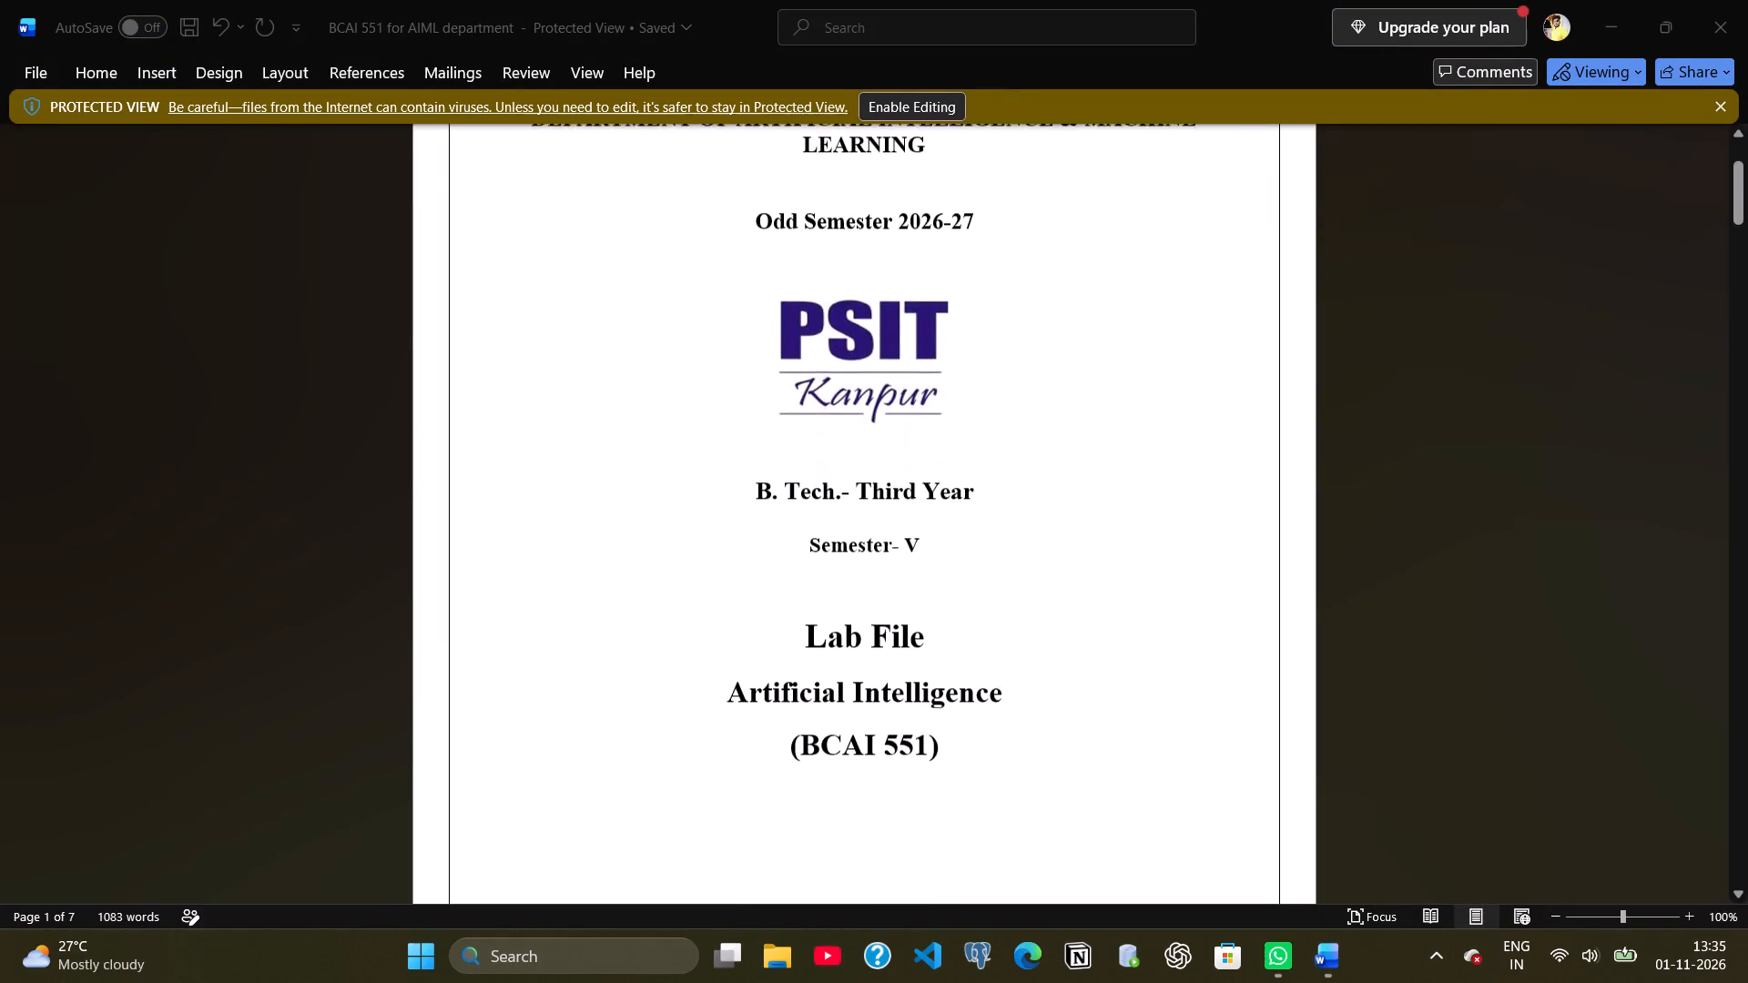
{"action": "scroll", "coordinate": [939, 701], "scroll_direction": "up", "scroll_amount": 2}
{"action": "left_click", "coordinate": [920, 106]}
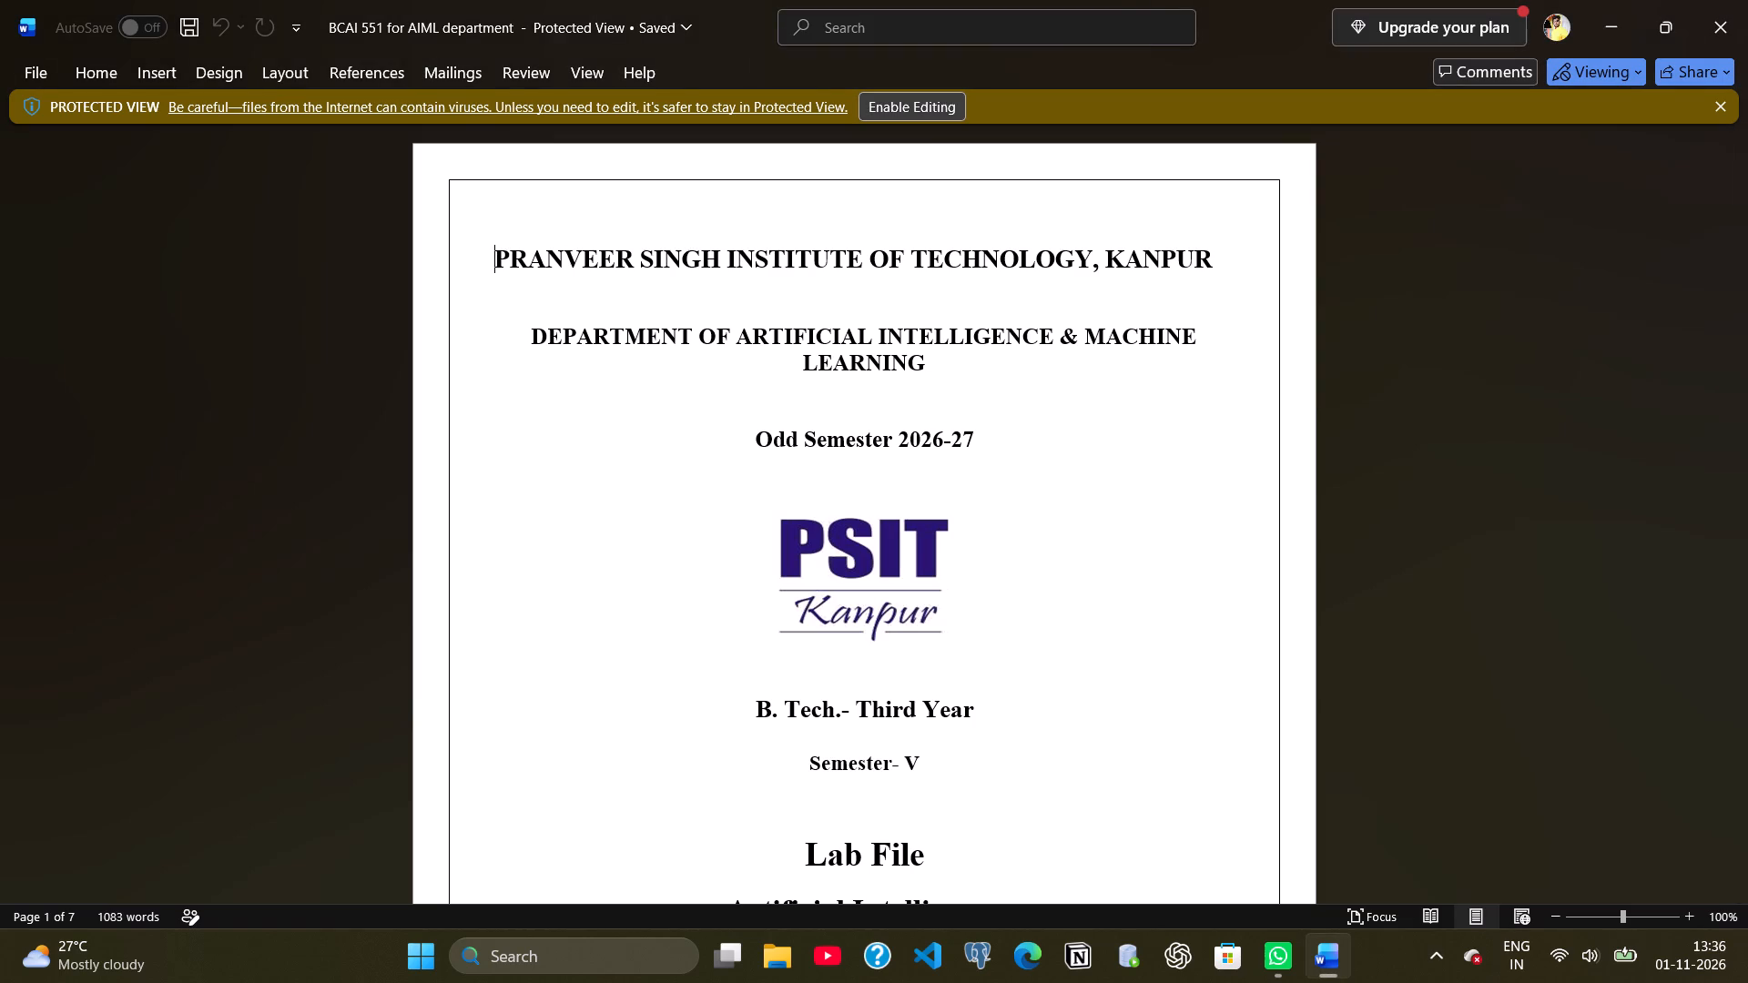
{"action": "left_click", "coordinate": [908, 104]}
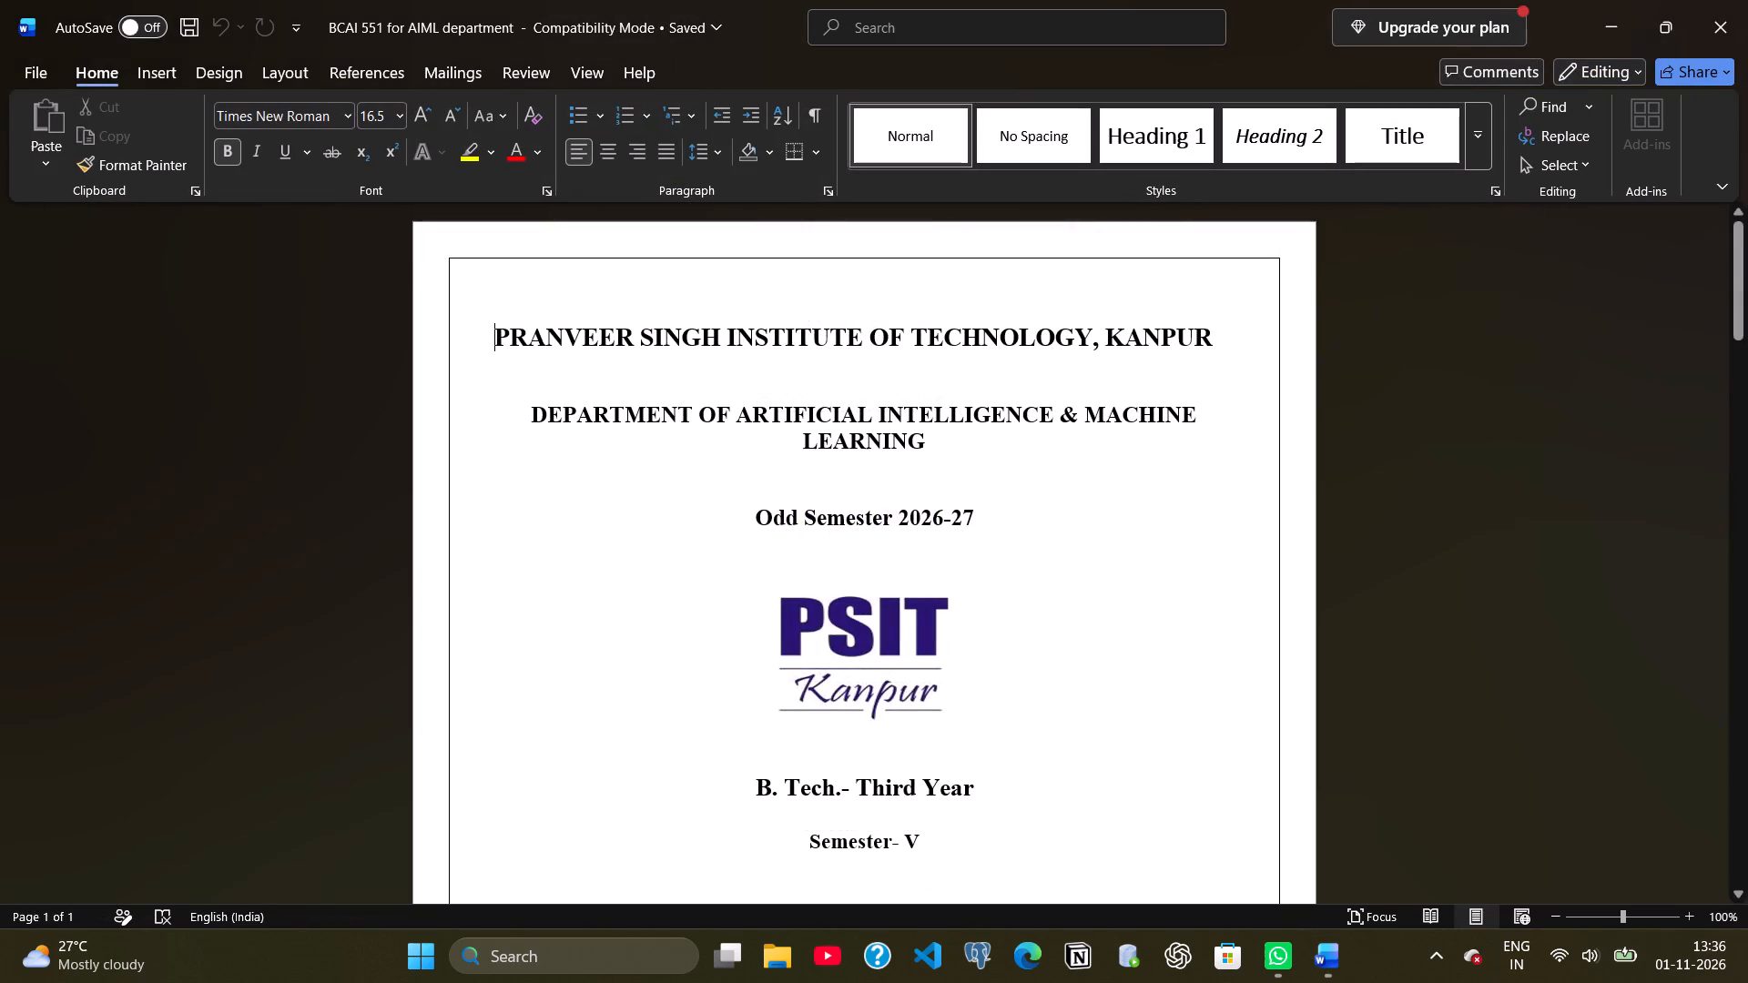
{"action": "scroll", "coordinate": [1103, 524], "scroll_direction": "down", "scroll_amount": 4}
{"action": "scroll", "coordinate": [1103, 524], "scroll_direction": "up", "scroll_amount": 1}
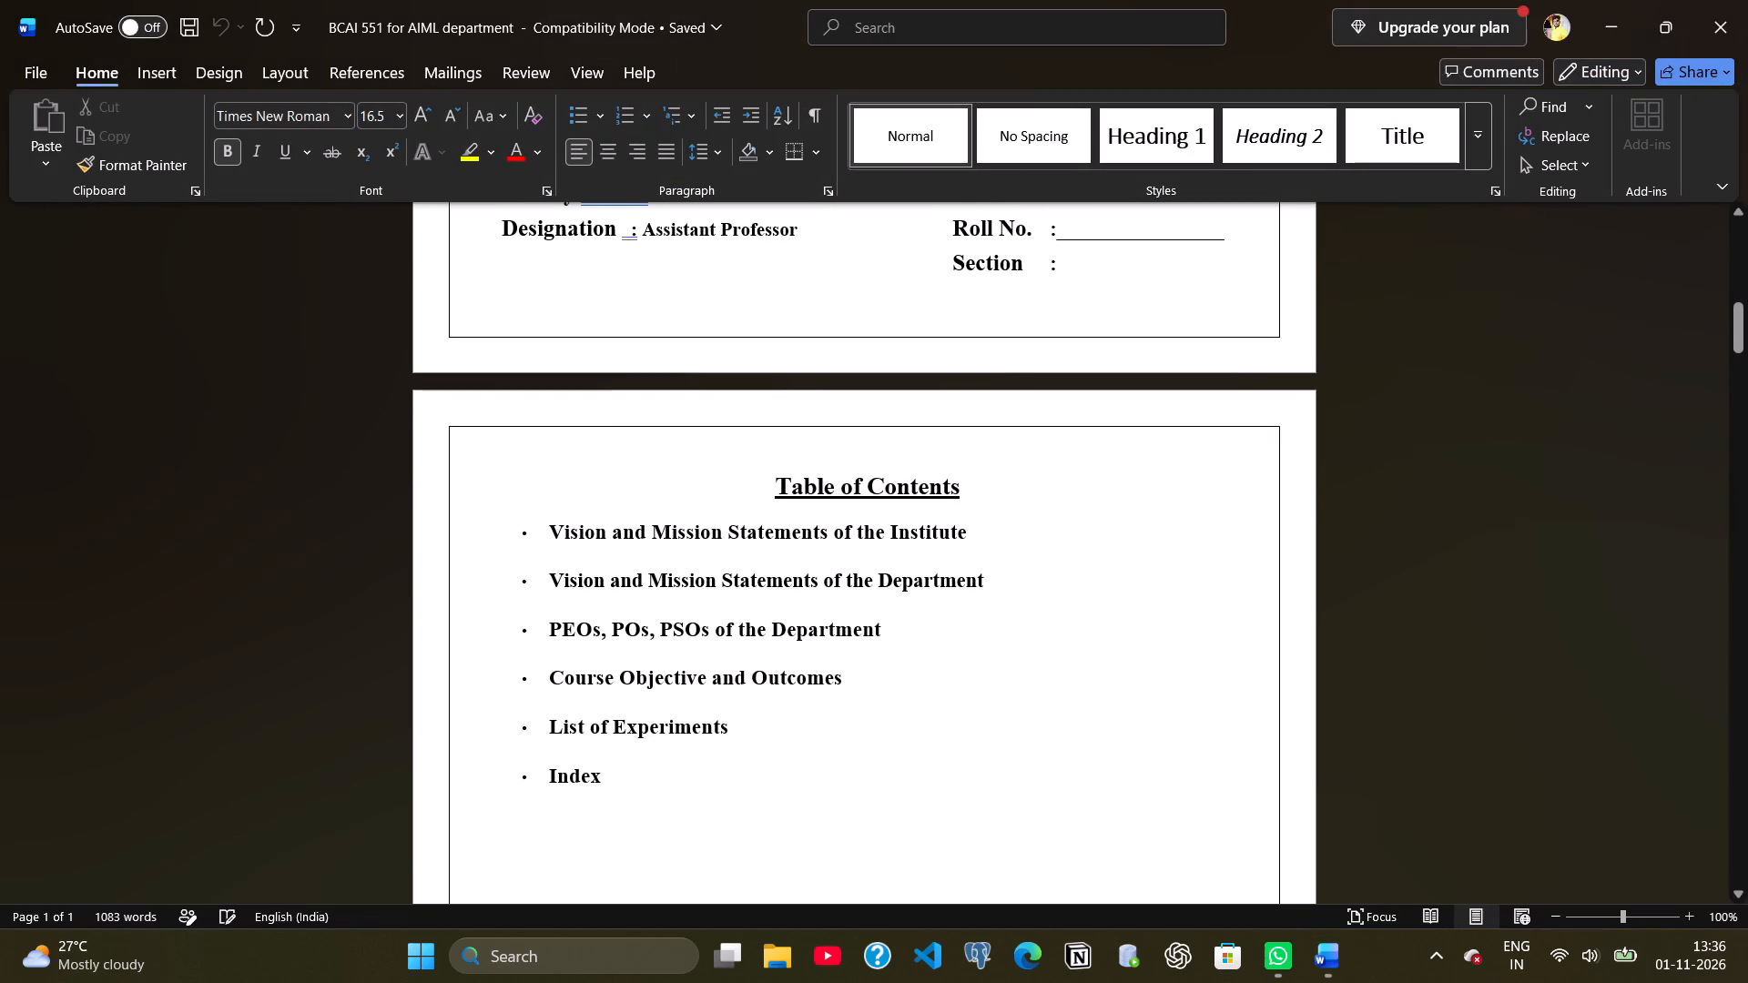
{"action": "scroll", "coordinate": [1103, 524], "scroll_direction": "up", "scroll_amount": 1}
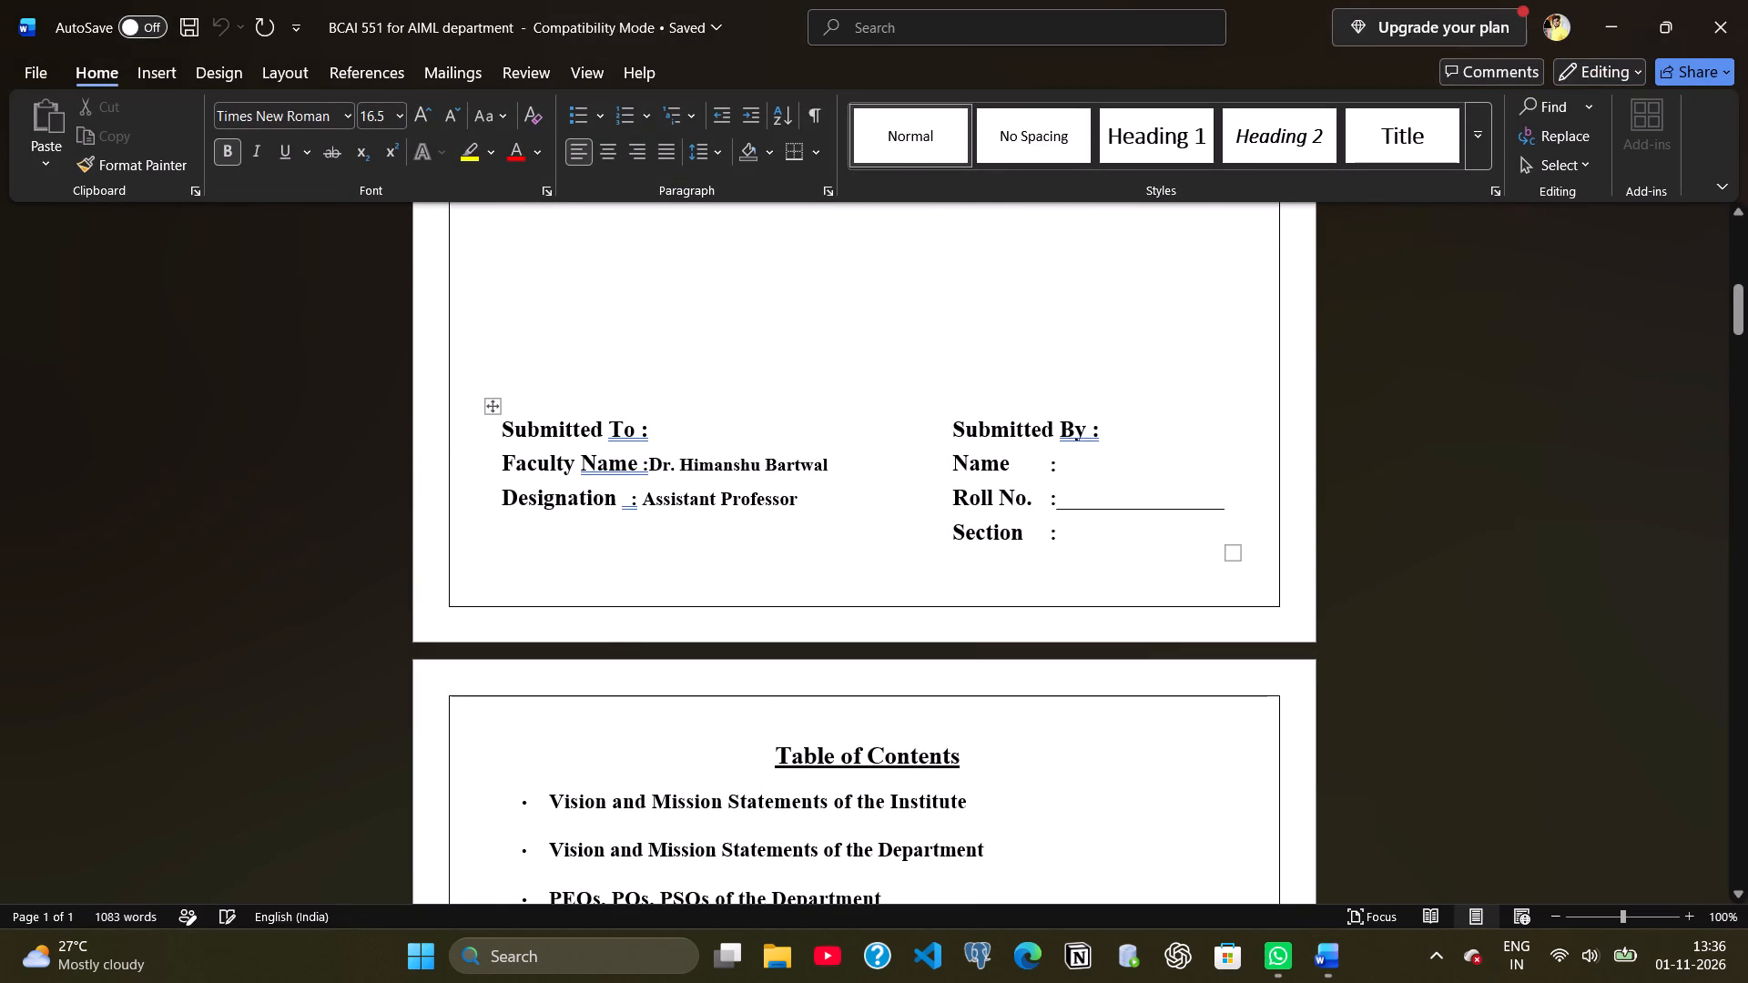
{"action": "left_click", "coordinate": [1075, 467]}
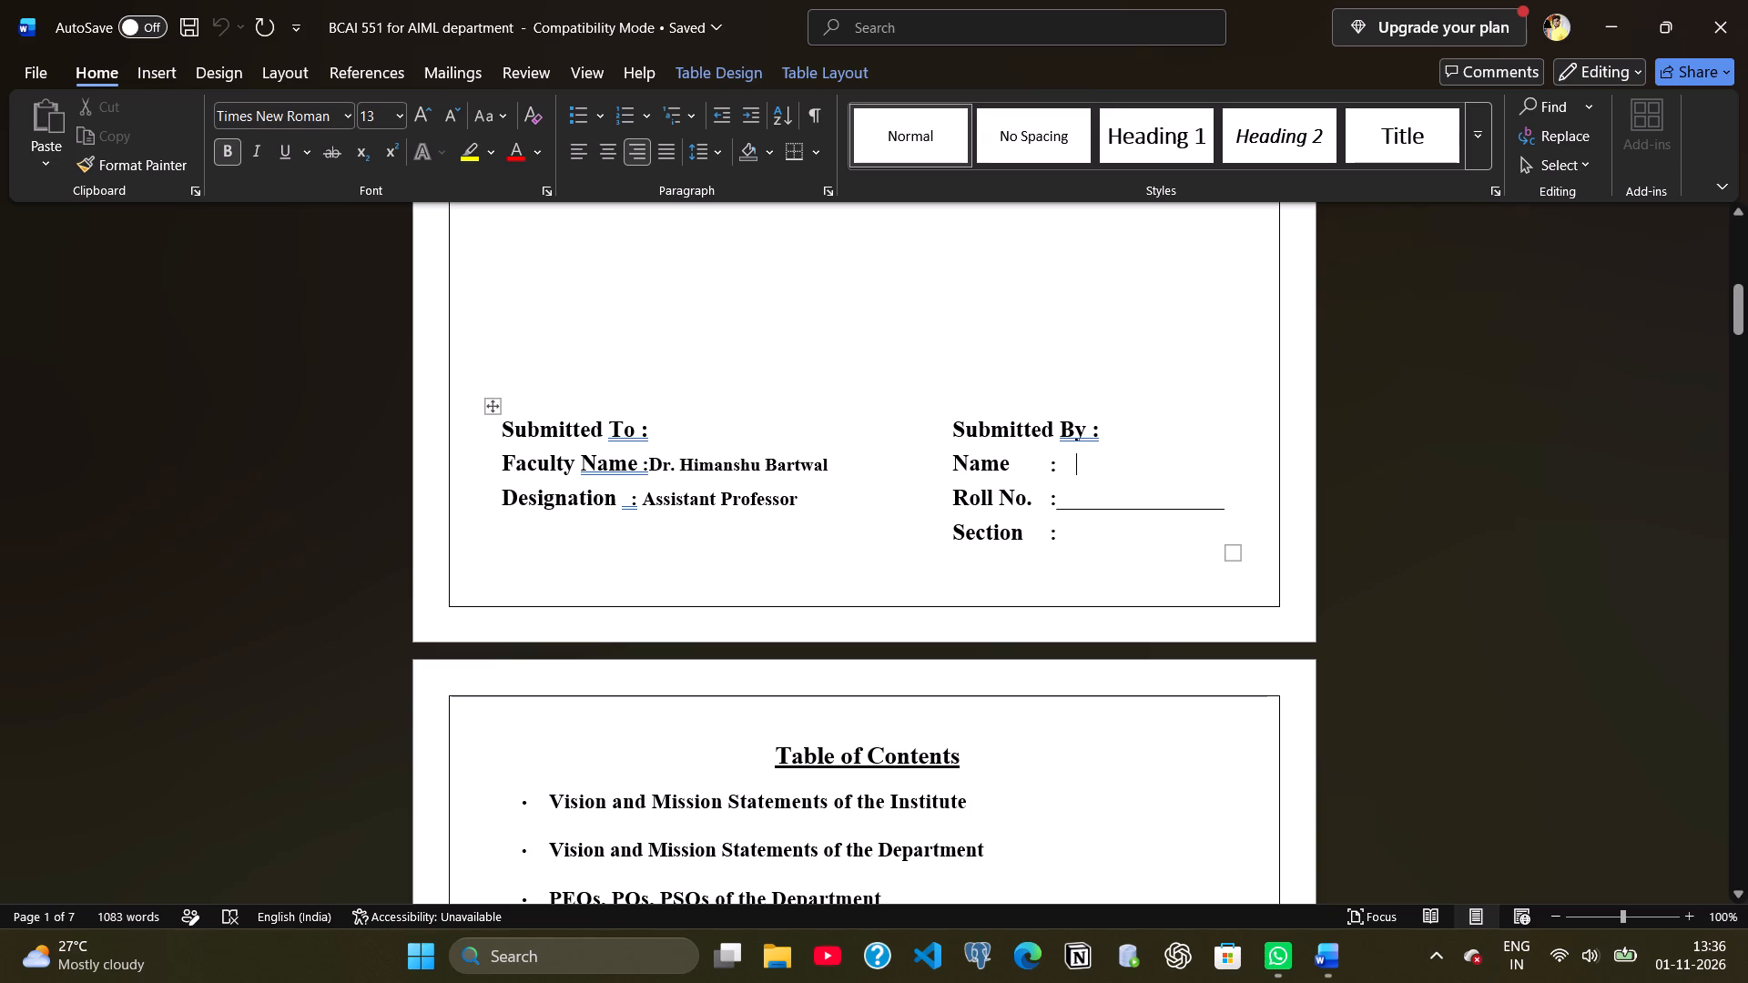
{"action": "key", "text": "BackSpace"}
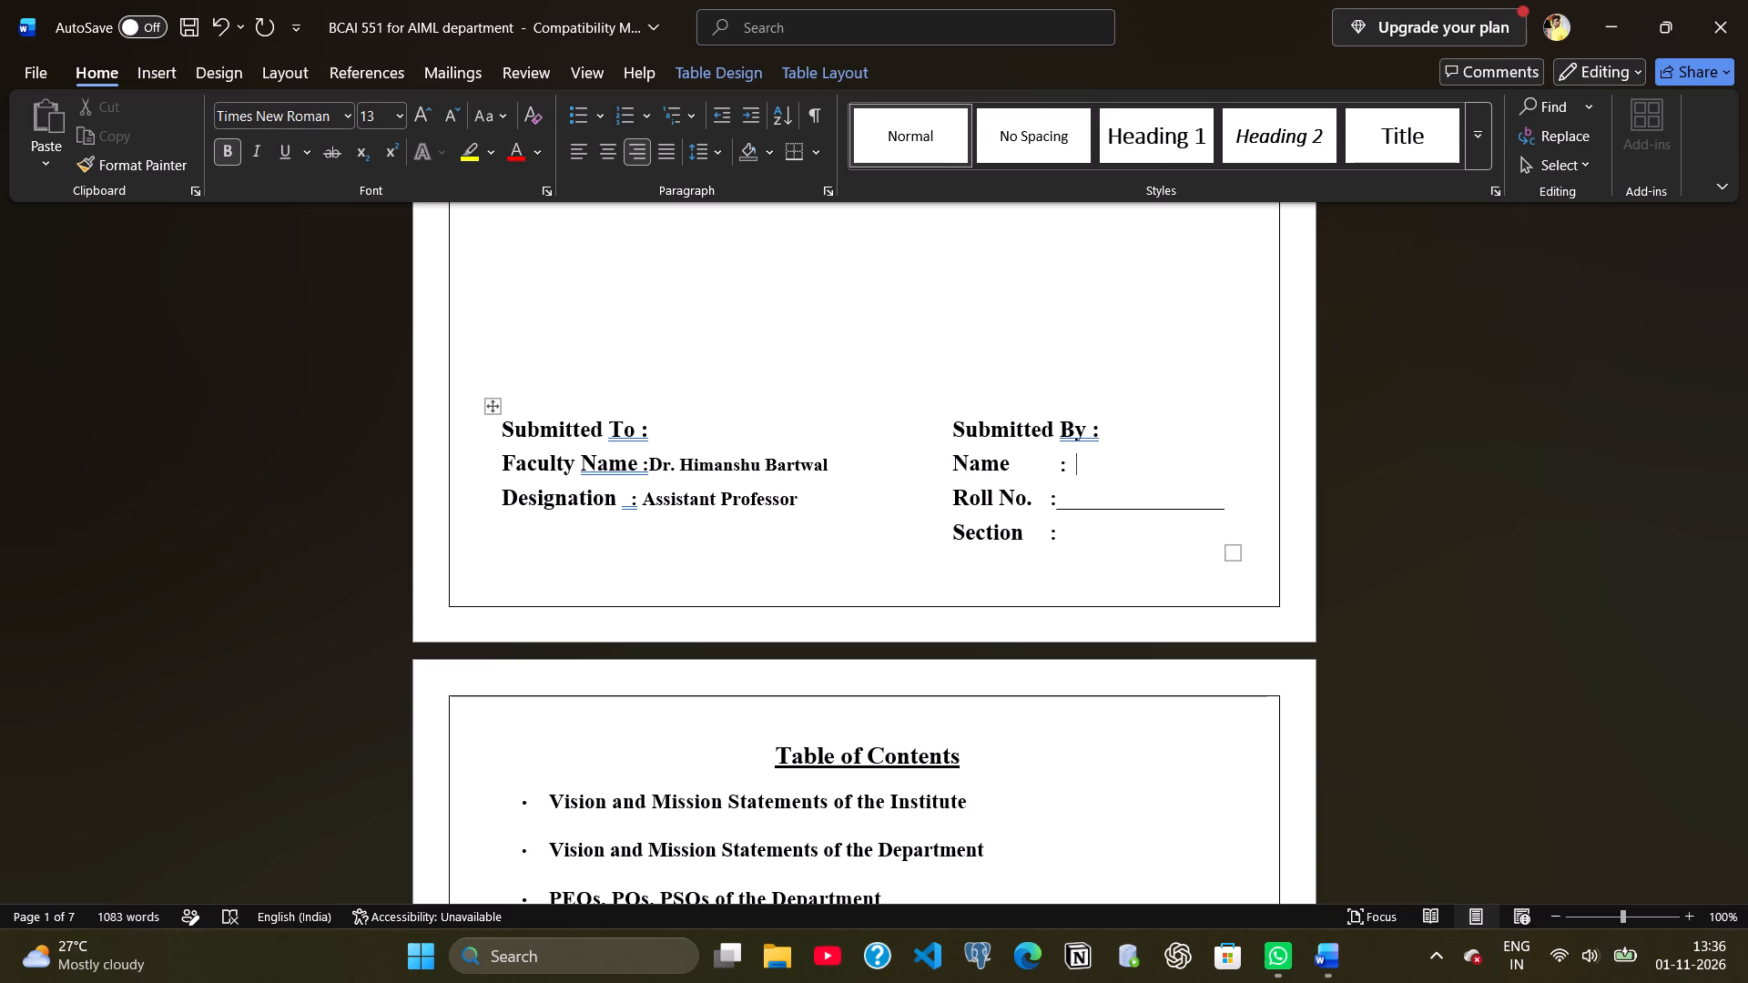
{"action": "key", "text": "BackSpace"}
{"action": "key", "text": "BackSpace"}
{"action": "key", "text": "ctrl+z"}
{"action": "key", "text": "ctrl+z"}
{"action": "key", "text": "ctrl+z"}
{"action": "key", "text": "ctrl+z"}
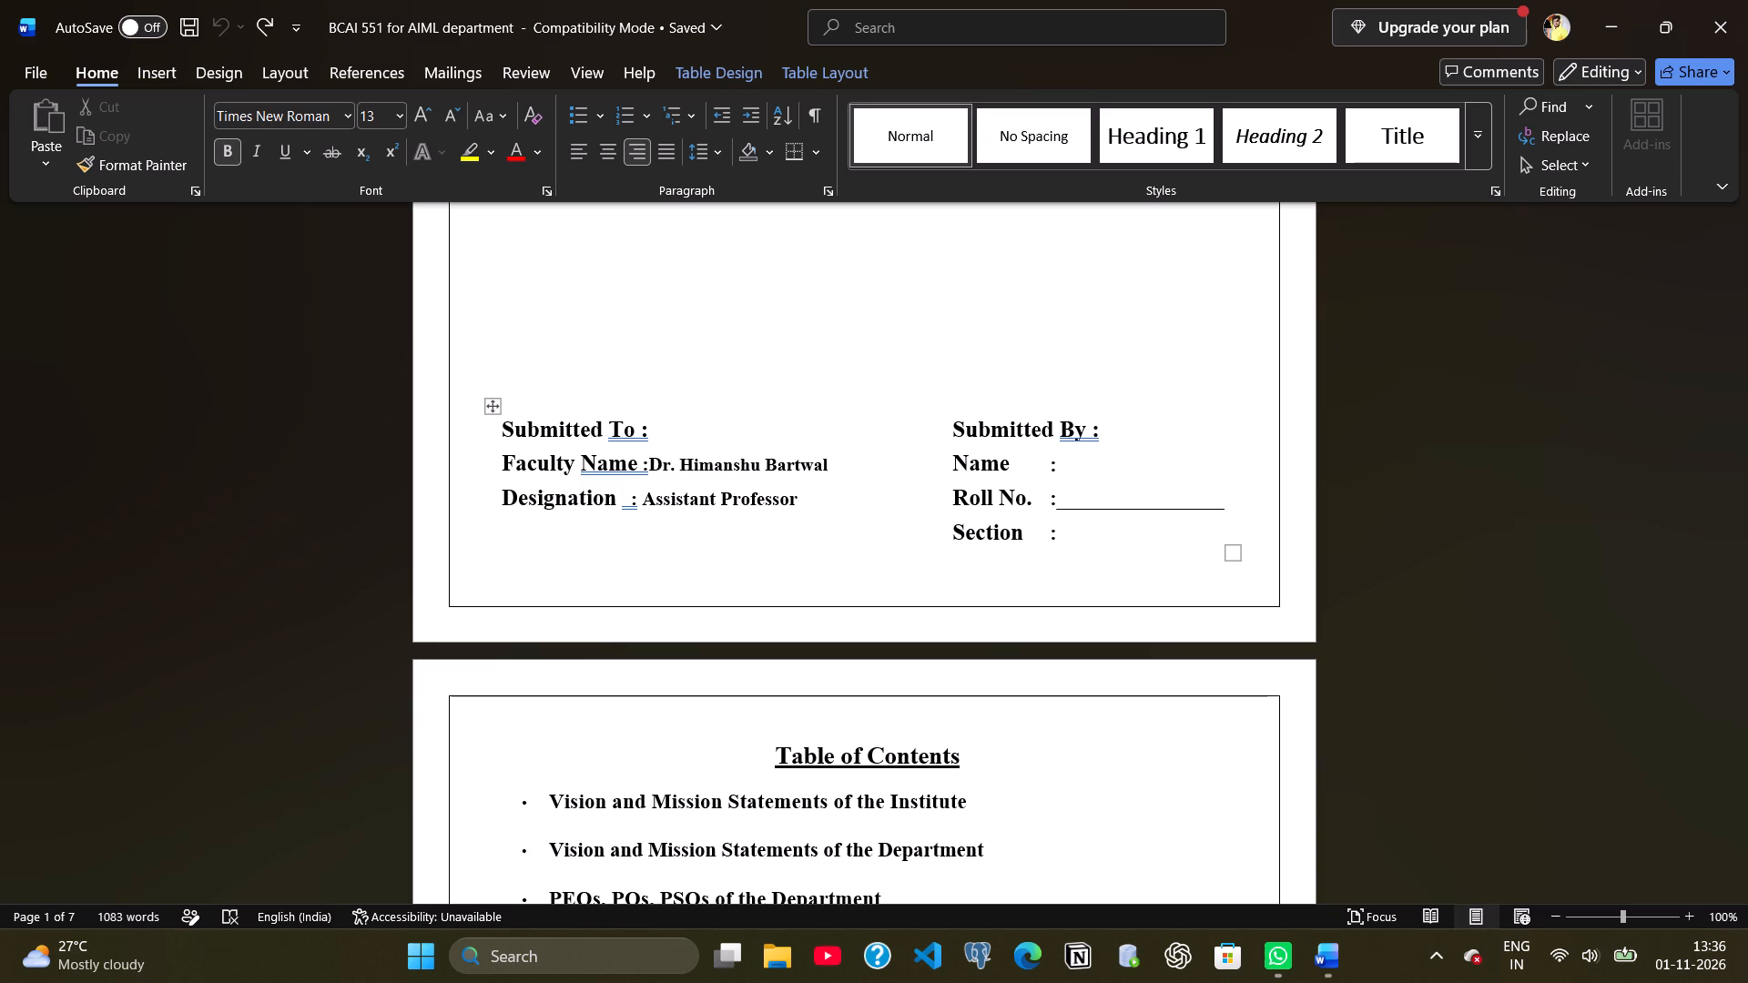
Enter the student's full name on the Name line under Submitted By on the cover page.
{"action": "key", "text": "Left"}
{"action": "key", "text": "Left"}
{"action": "key", "text": "Right"}
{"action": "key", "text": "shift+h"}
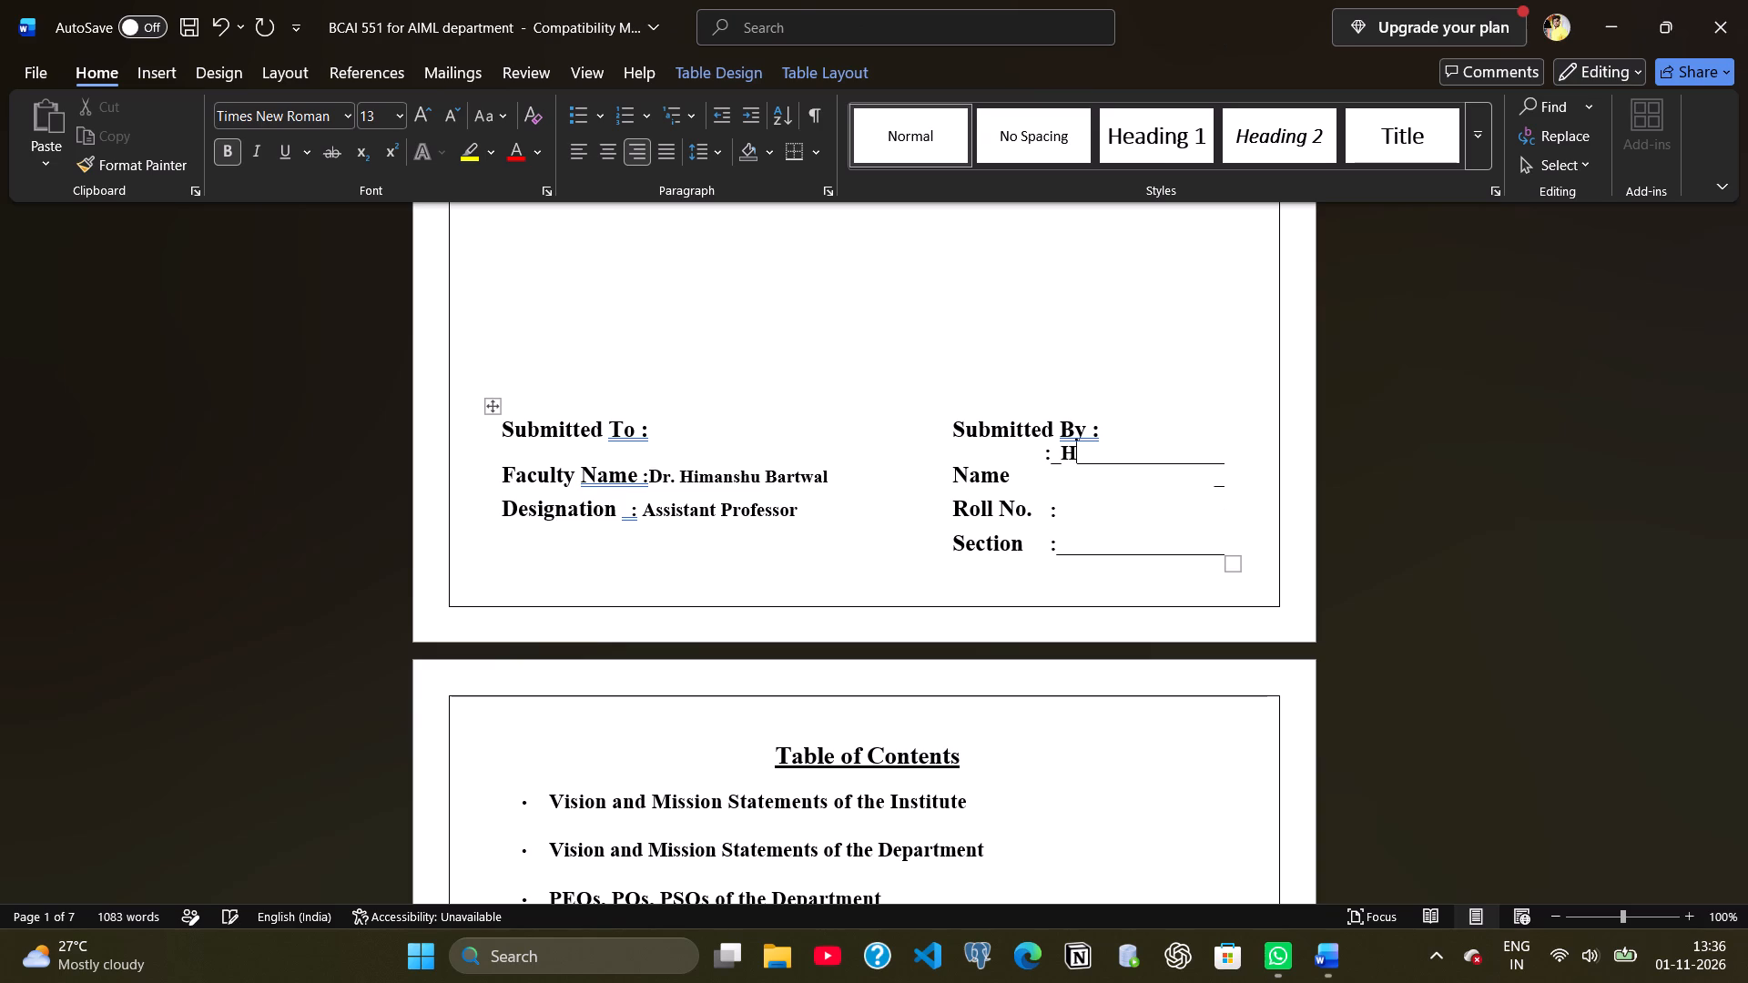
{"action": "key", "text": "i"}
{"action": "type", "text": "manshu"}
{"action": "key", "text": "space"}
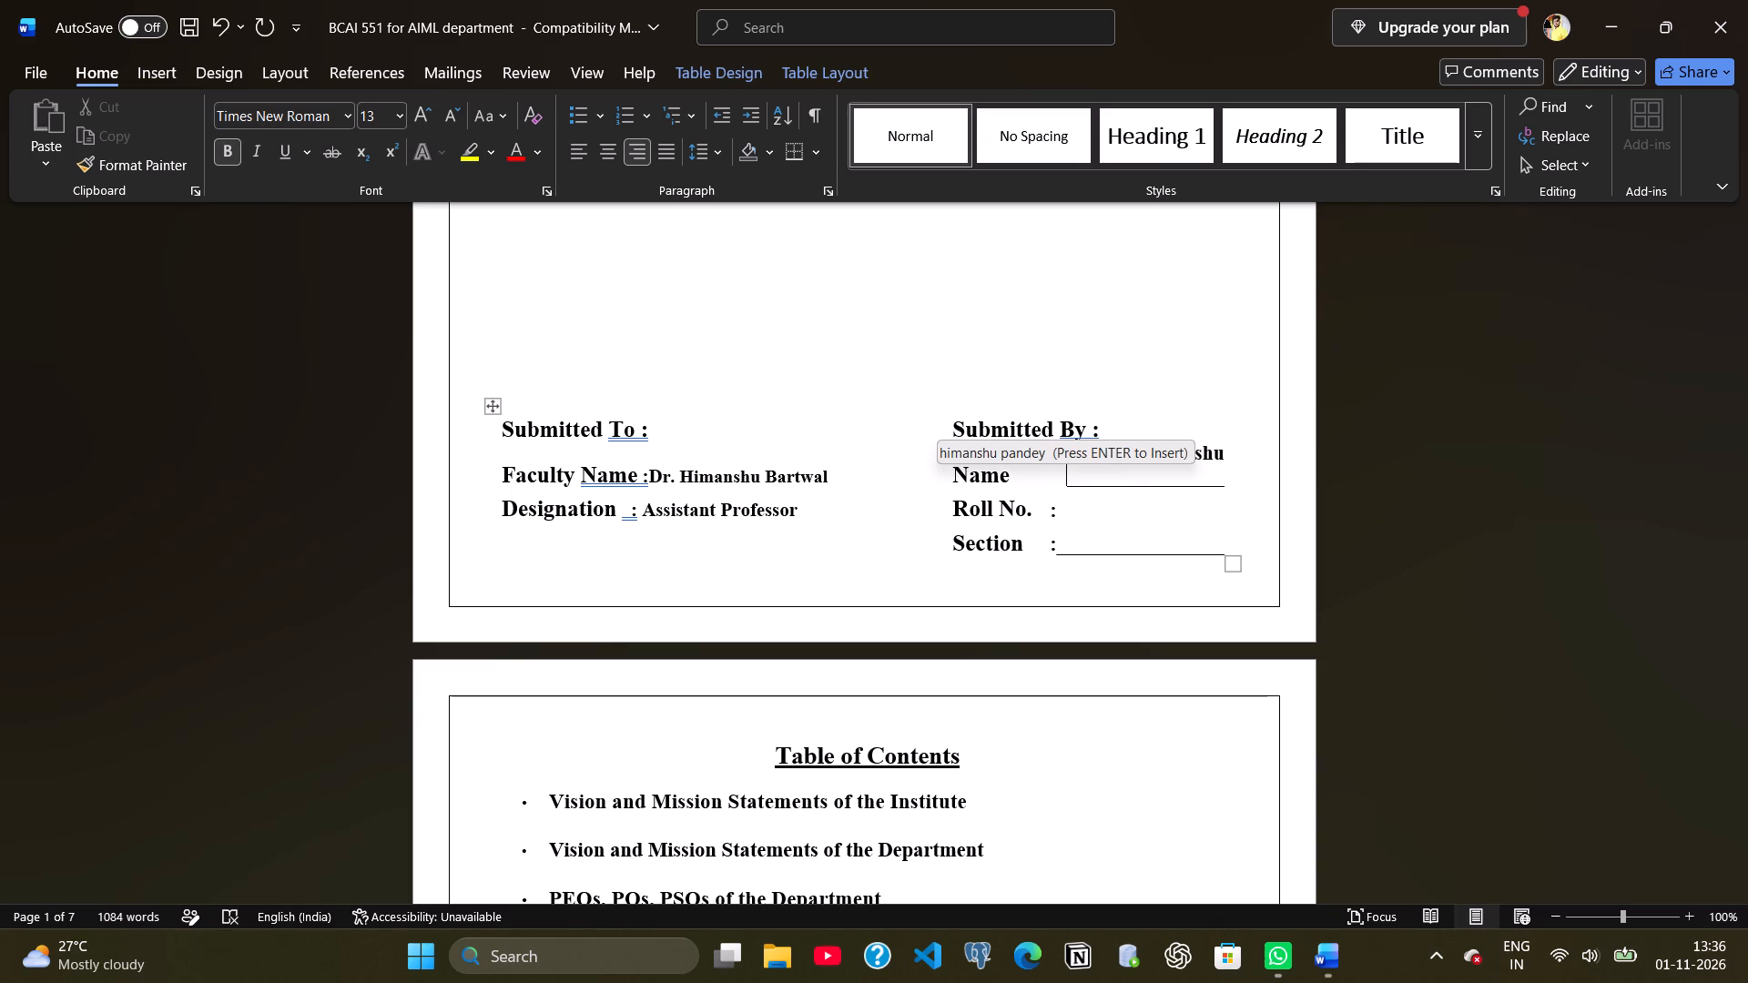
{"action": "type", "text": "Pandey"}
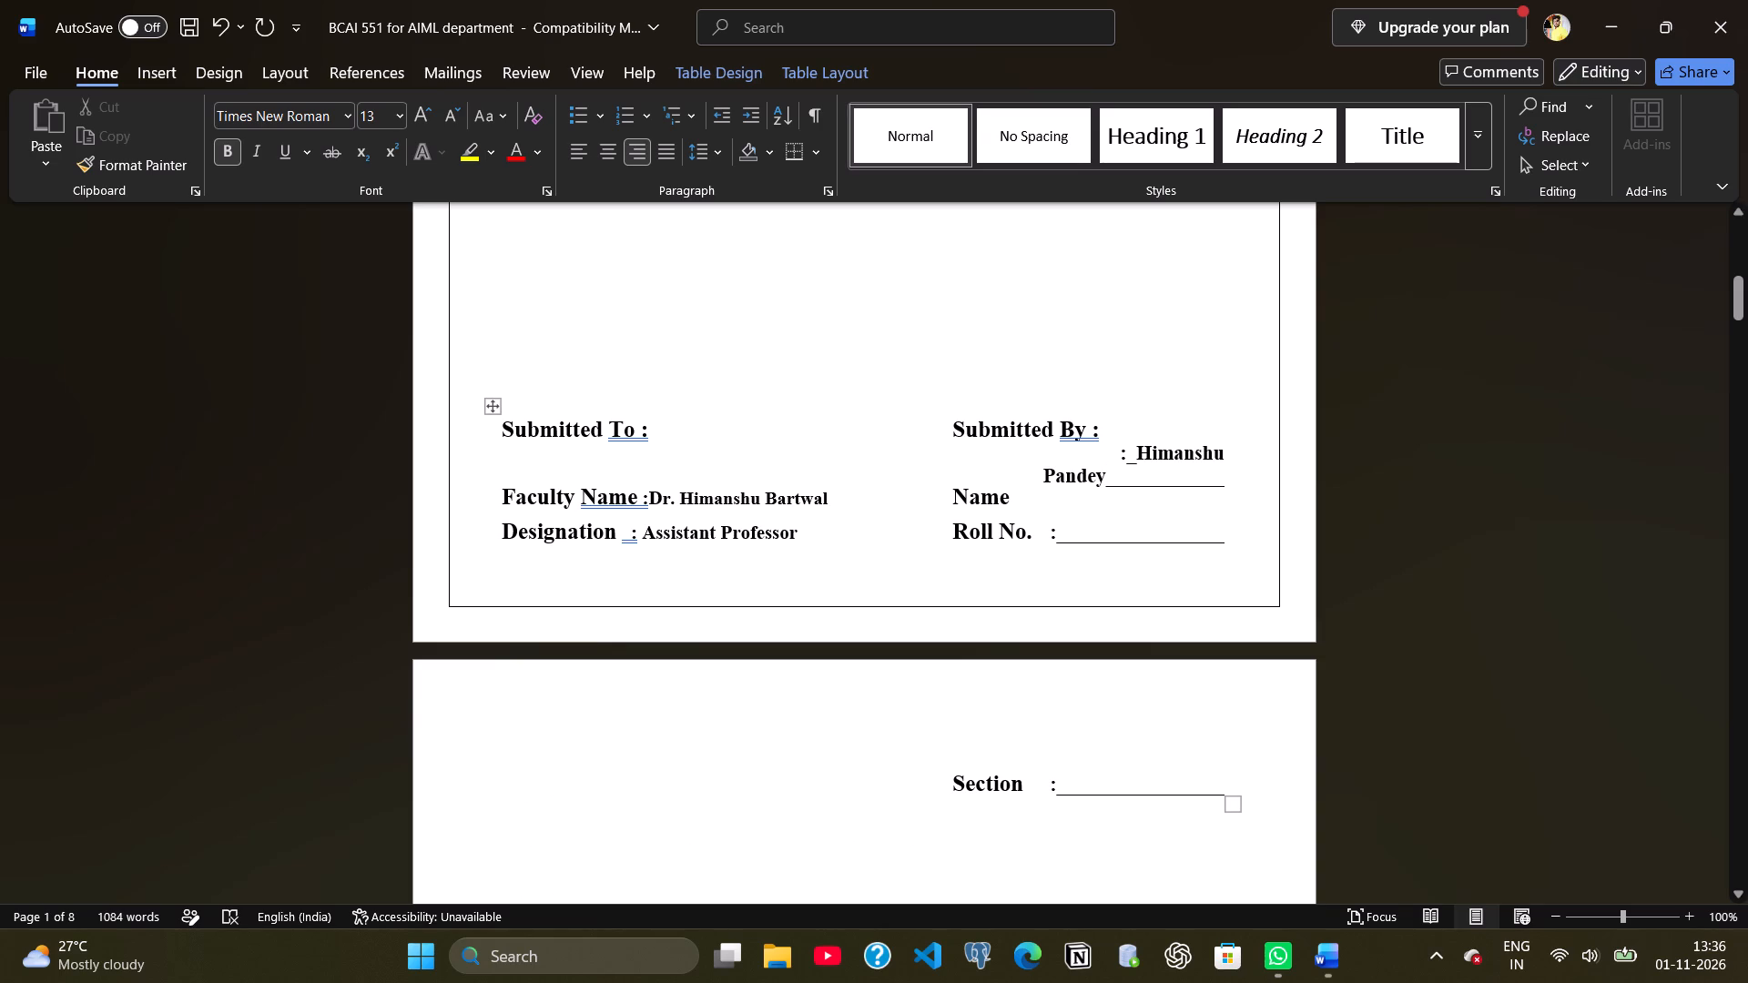
Move the text cursor back between the first name and surname on the cover page's Name line.
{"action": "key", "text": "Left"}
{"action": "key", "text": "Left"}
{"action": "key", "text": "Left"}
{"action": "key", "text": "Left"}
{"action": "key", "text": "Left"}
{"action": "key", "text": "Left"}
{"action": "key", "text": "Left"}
Try adjusting the space between first and last name in the Submitted By block's Name field, and undo the name entry.
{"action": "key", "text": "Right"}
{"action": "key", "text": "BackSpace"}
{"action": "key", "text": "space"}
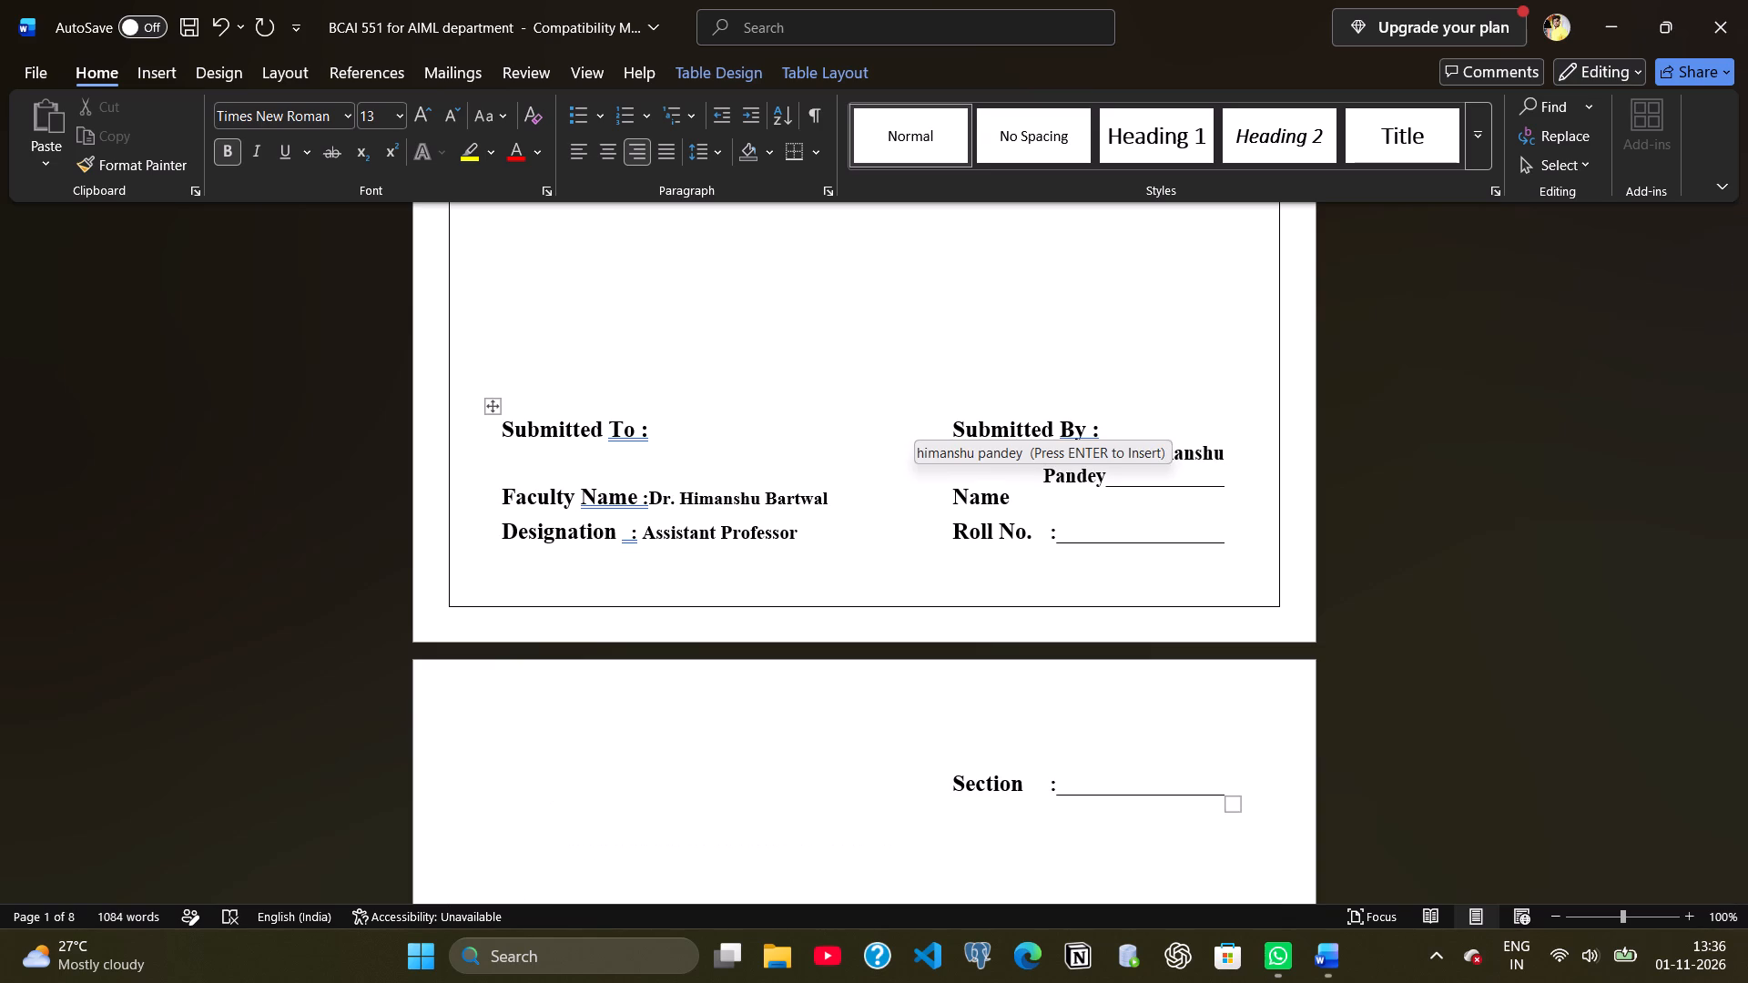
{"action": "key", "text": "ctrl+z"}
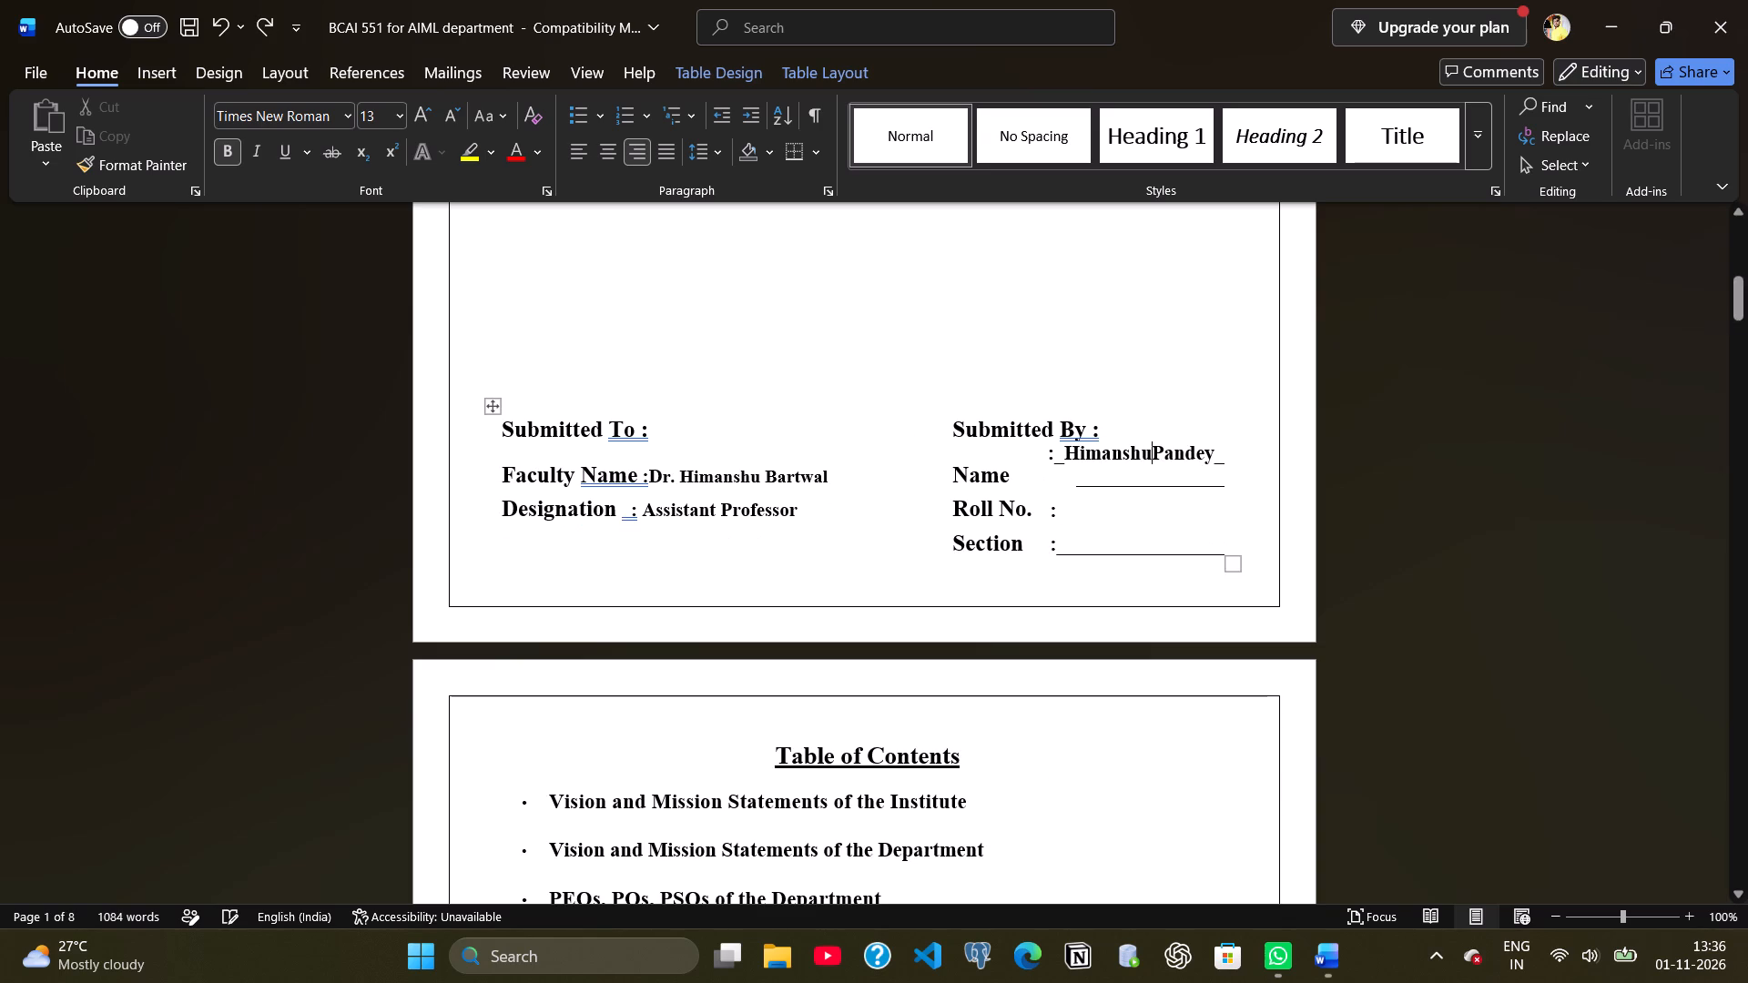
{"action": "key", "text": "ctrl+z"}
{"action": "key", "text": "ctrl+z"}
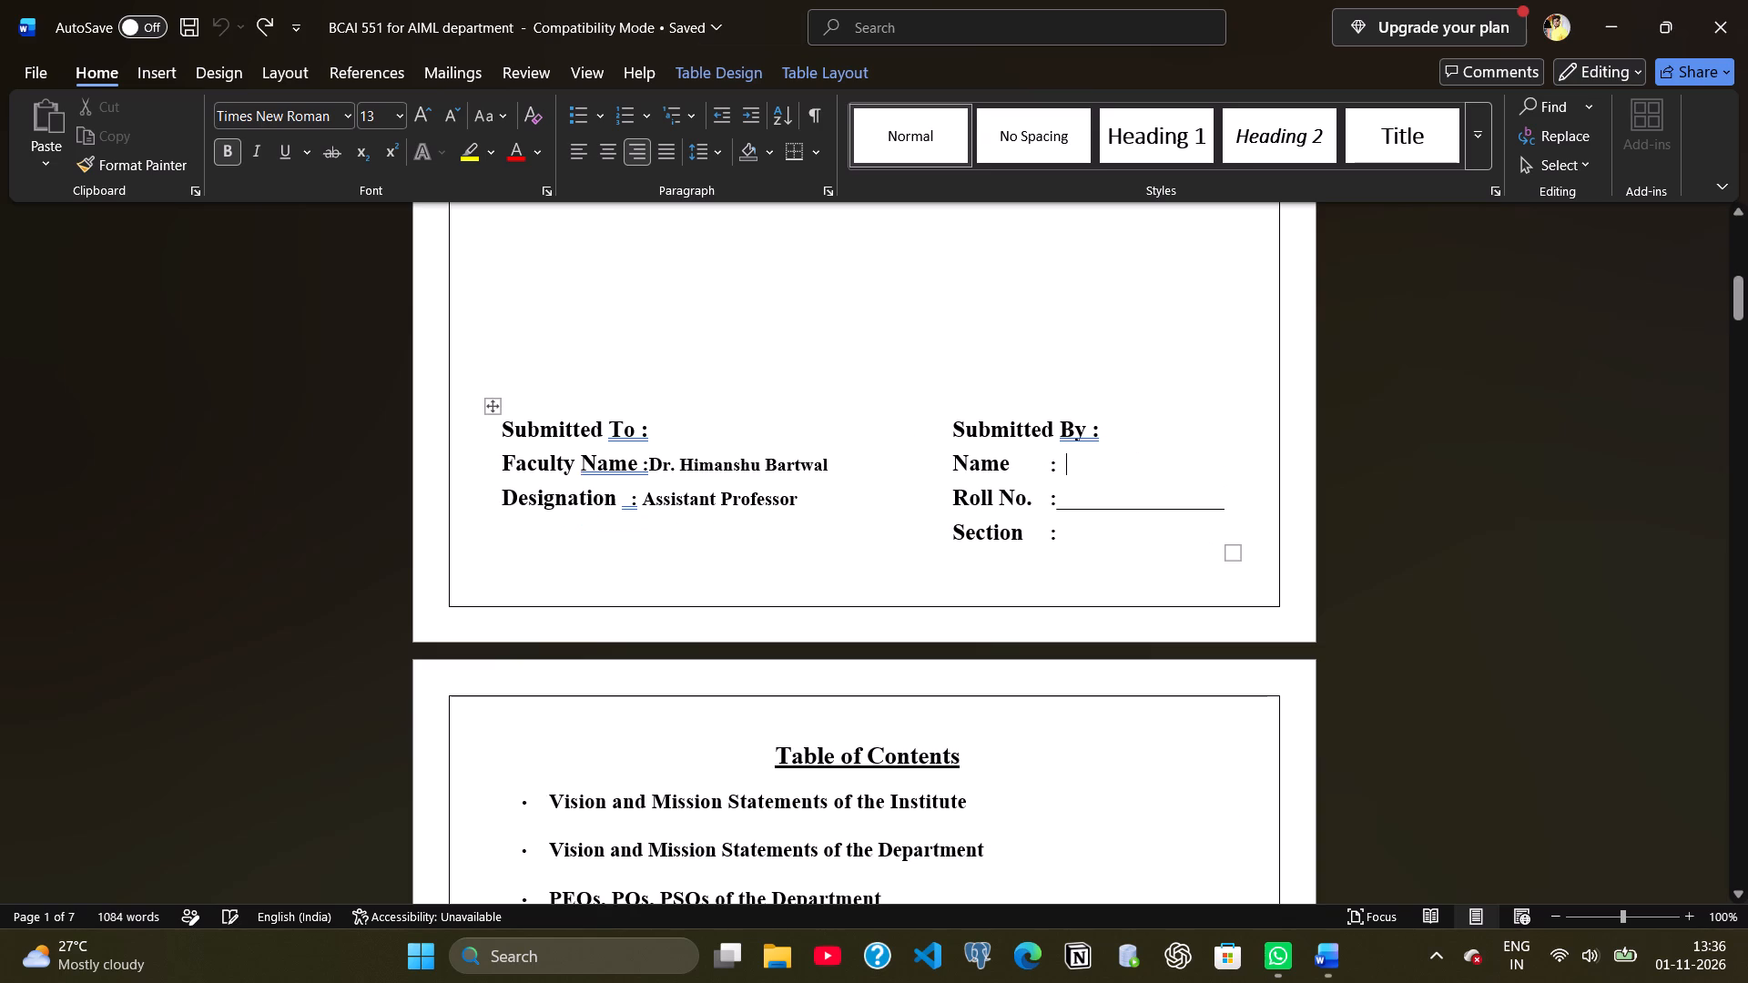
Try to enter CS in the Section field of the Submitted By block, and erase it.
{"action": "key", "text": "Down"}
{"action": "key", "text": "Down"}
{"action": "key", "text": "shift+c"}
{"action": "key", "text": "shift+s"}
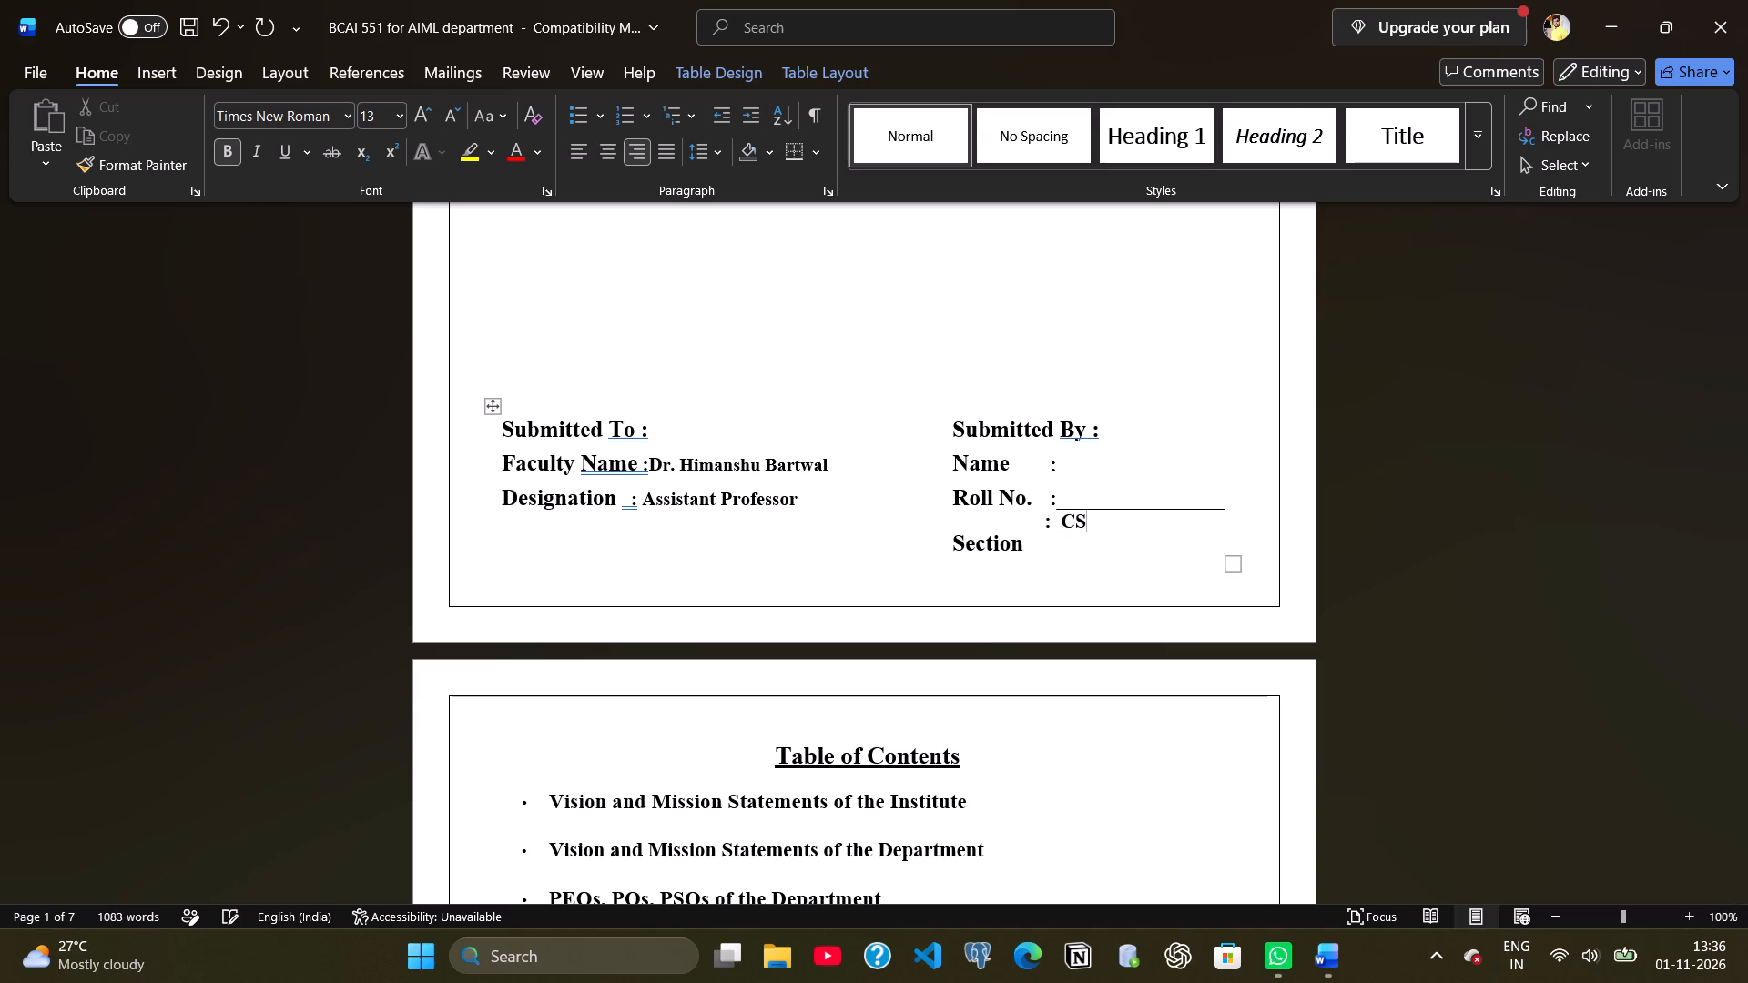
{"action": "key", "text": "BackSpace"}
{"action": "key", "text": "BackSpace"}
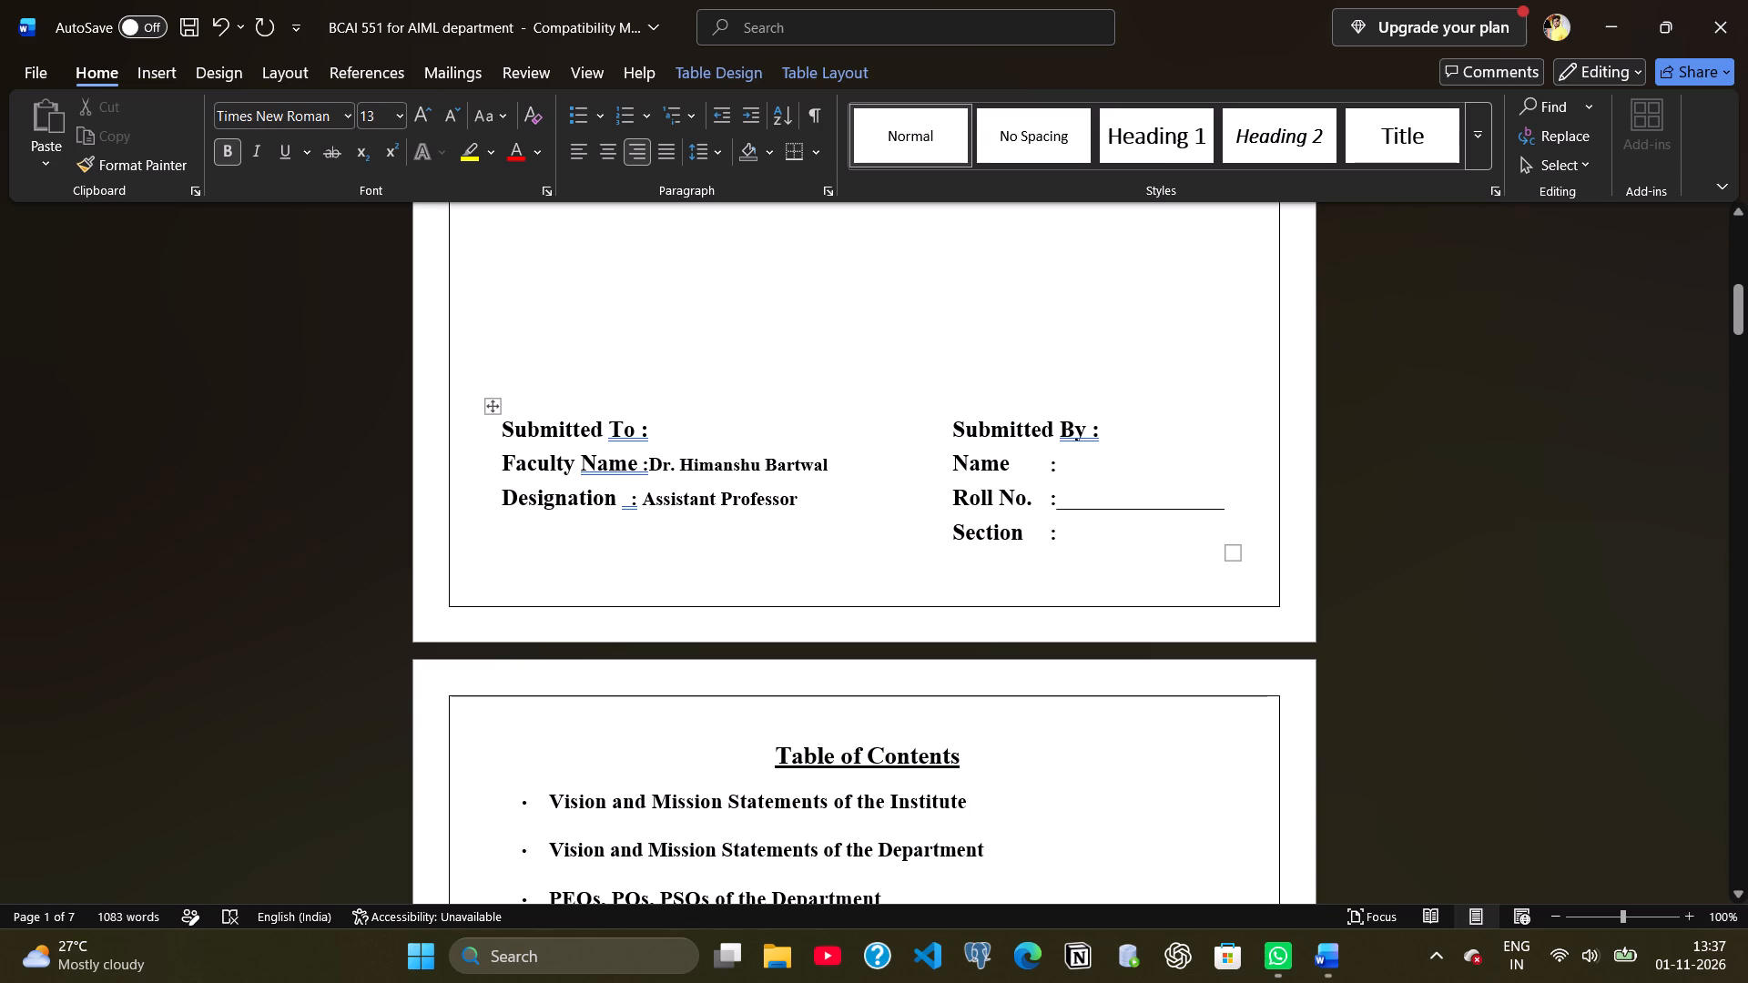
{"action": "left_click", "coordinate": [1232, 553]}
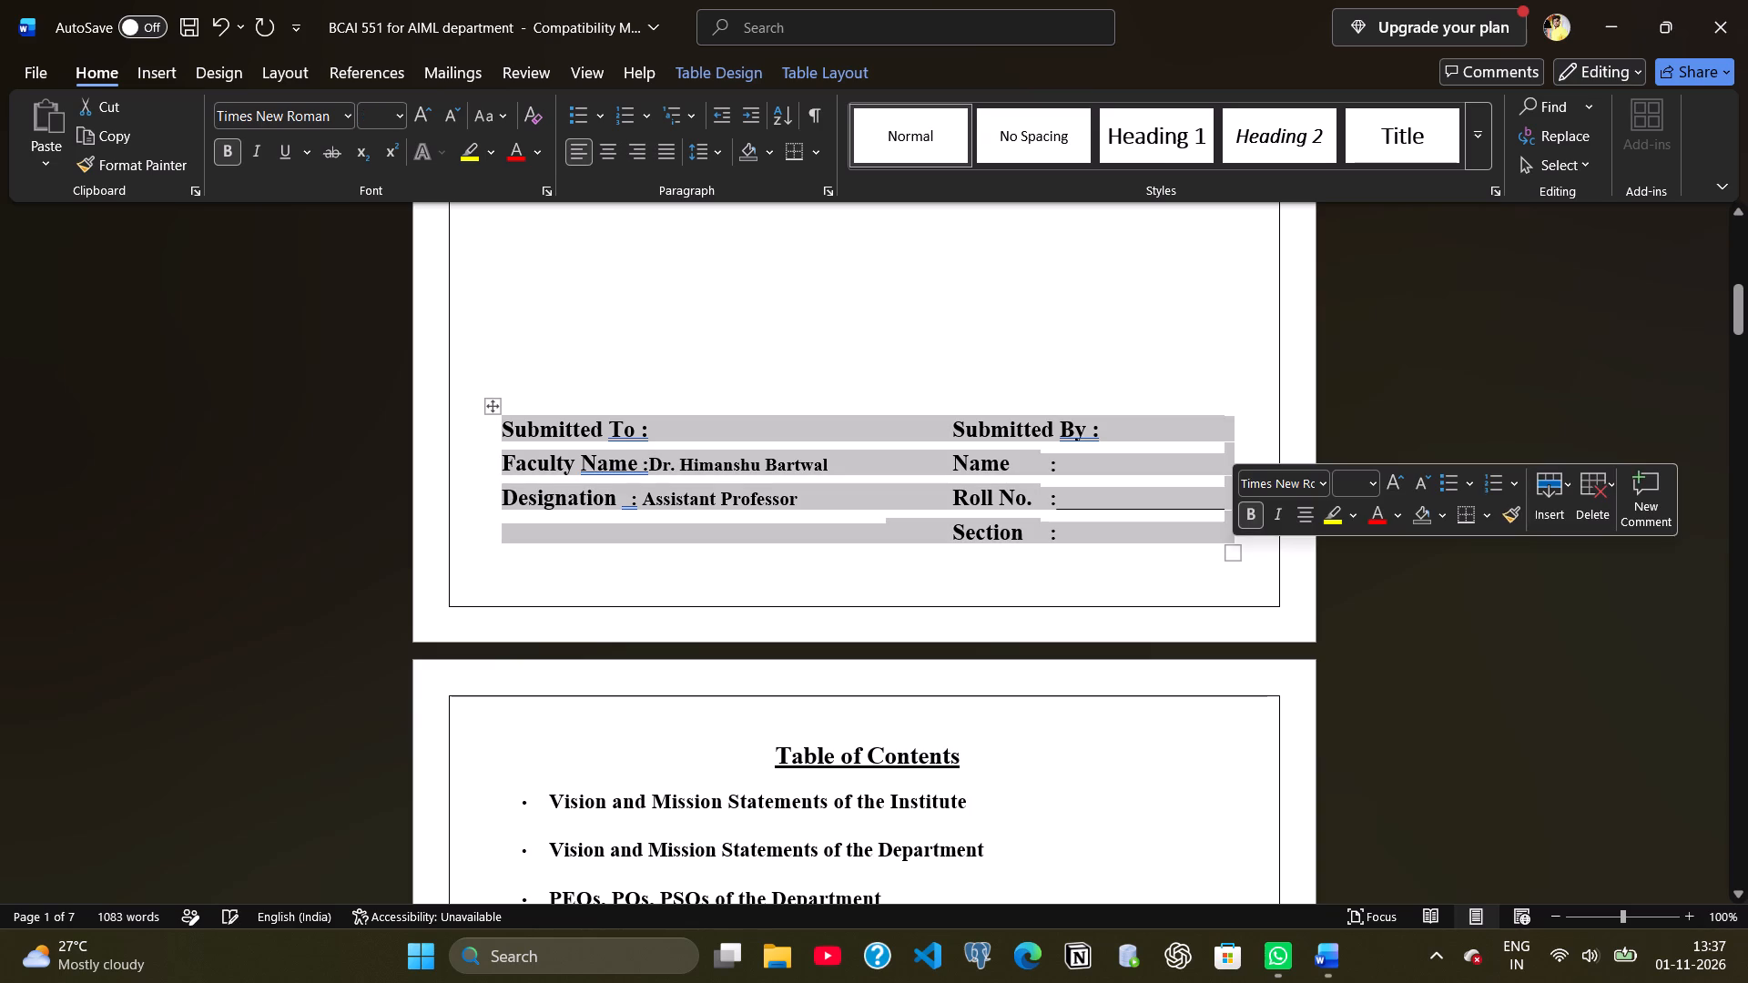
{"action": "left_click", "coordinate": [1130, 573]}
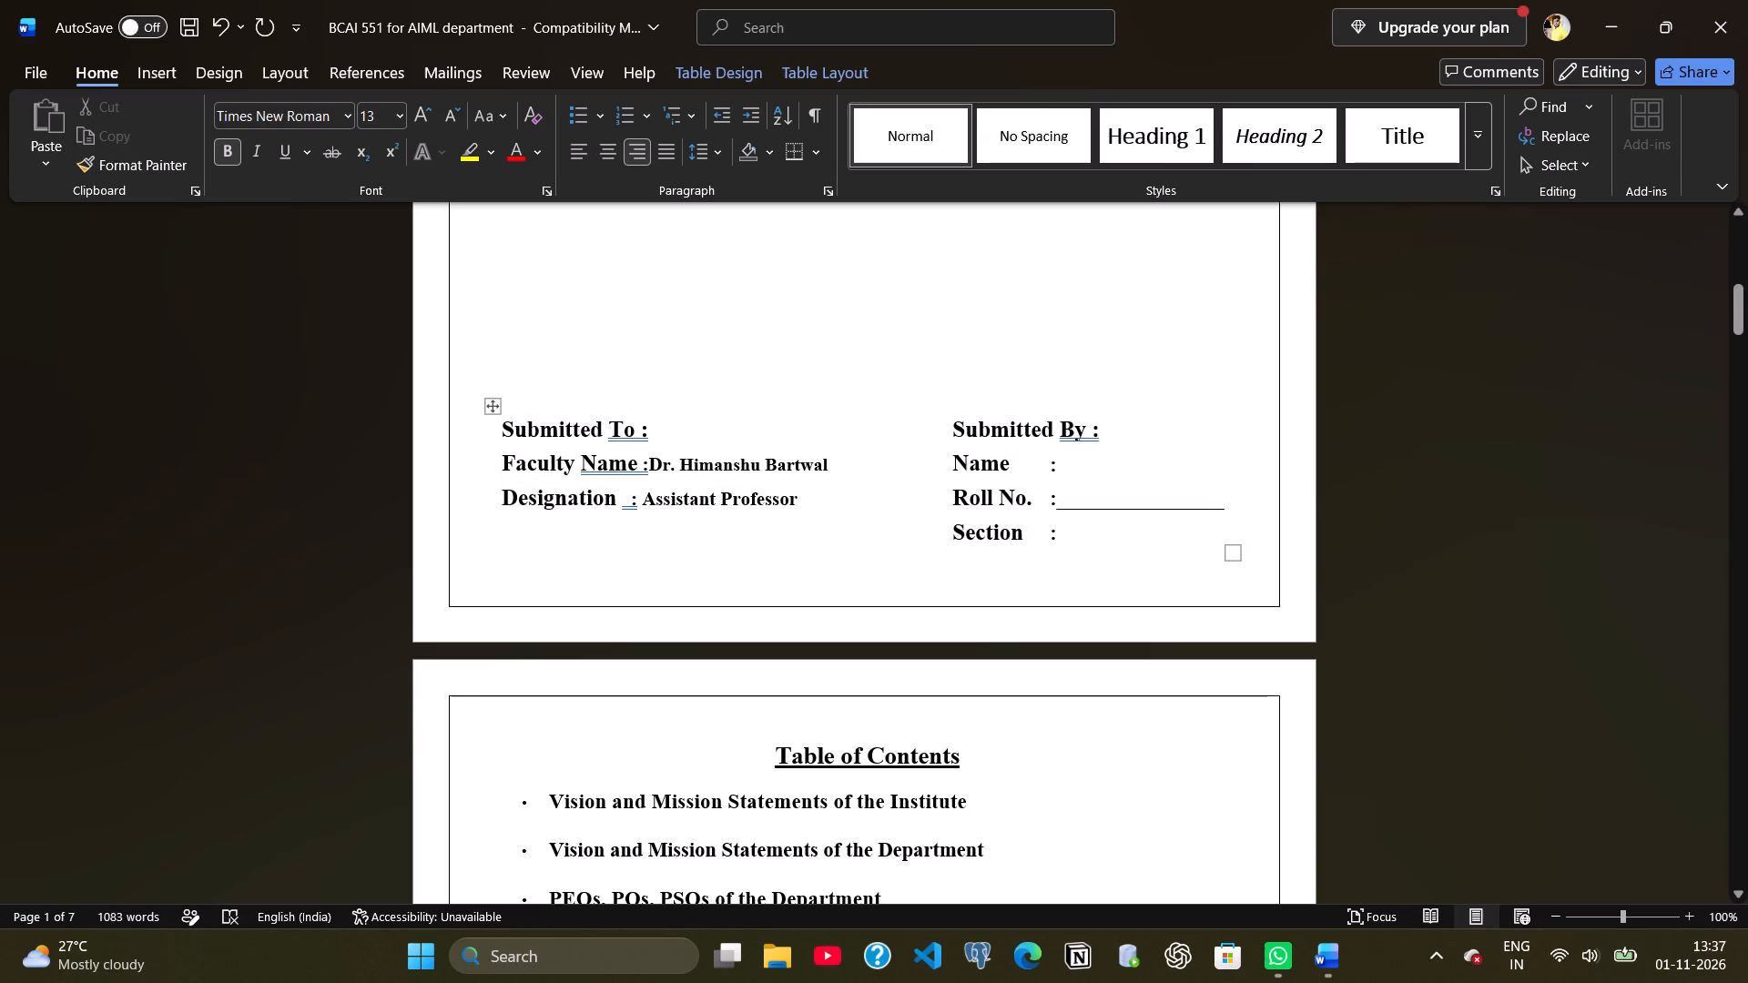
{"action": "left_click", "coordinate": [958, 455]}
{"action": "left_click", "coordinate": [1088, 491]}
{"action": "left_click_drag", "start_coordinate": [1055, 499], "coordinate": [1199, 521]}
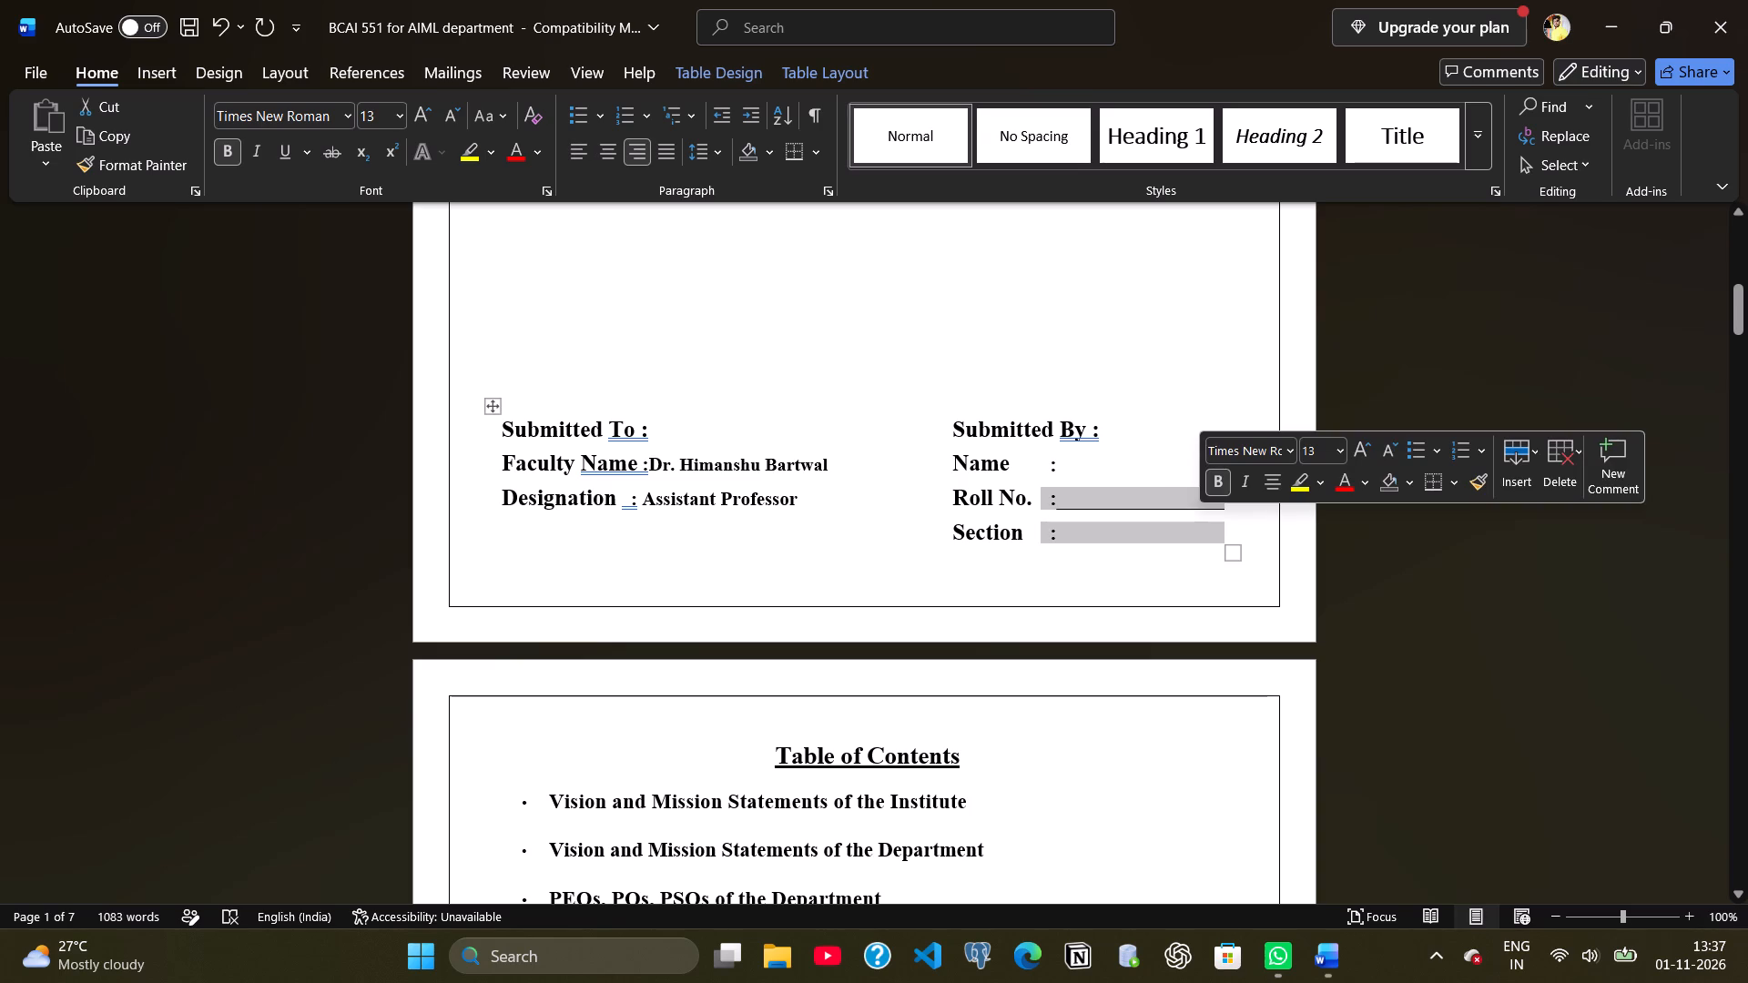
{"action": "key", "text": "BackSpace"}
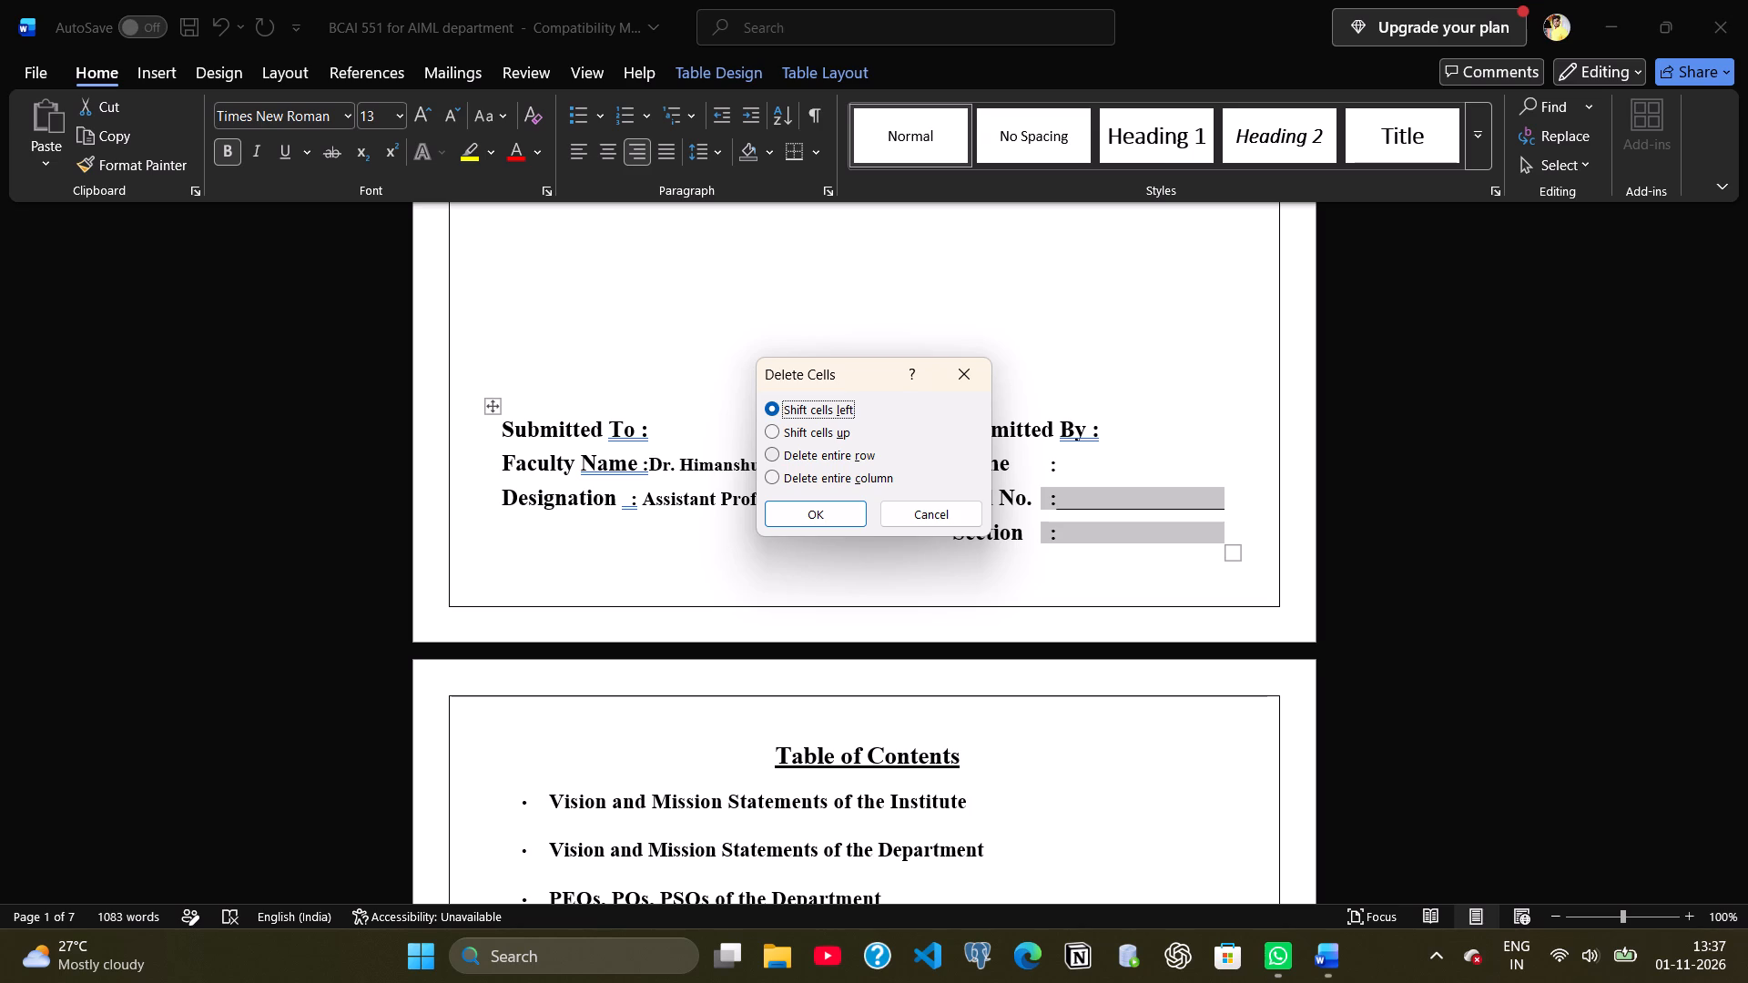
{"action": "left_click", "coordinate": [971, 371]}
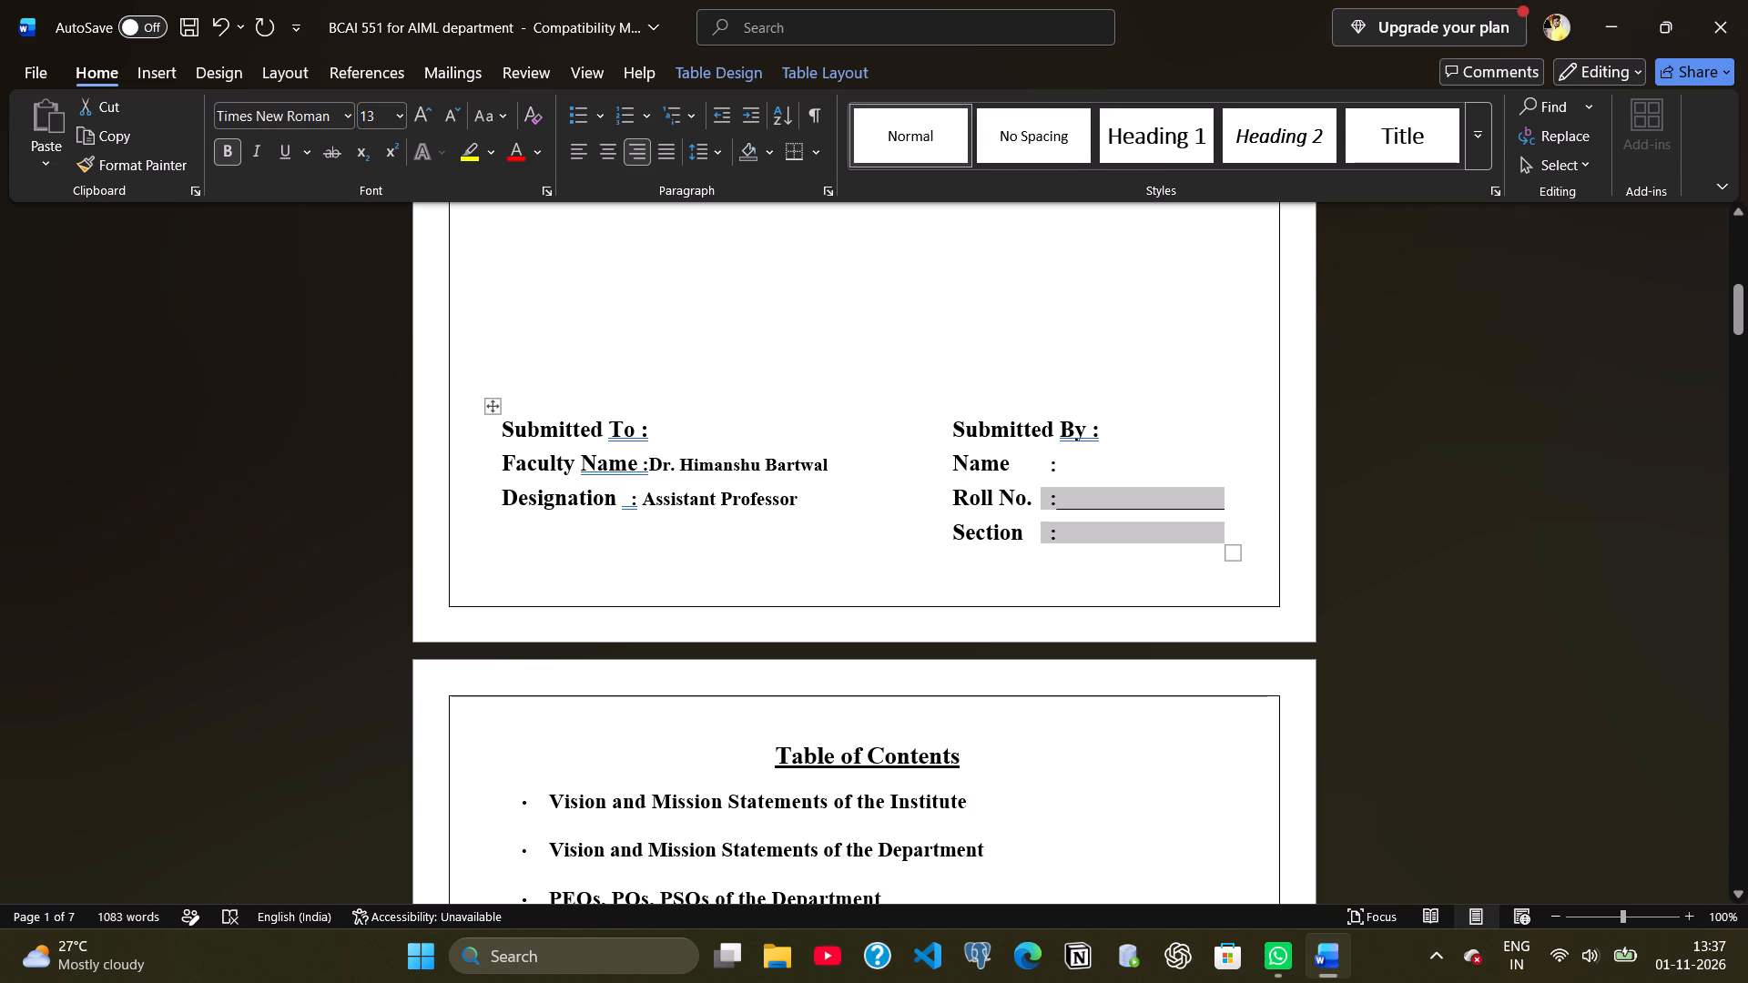
Enter CS(AIML)-3B in the Section field of the Submitted By block.
{"action": "left_click", "coordinate": [1024, 547]}
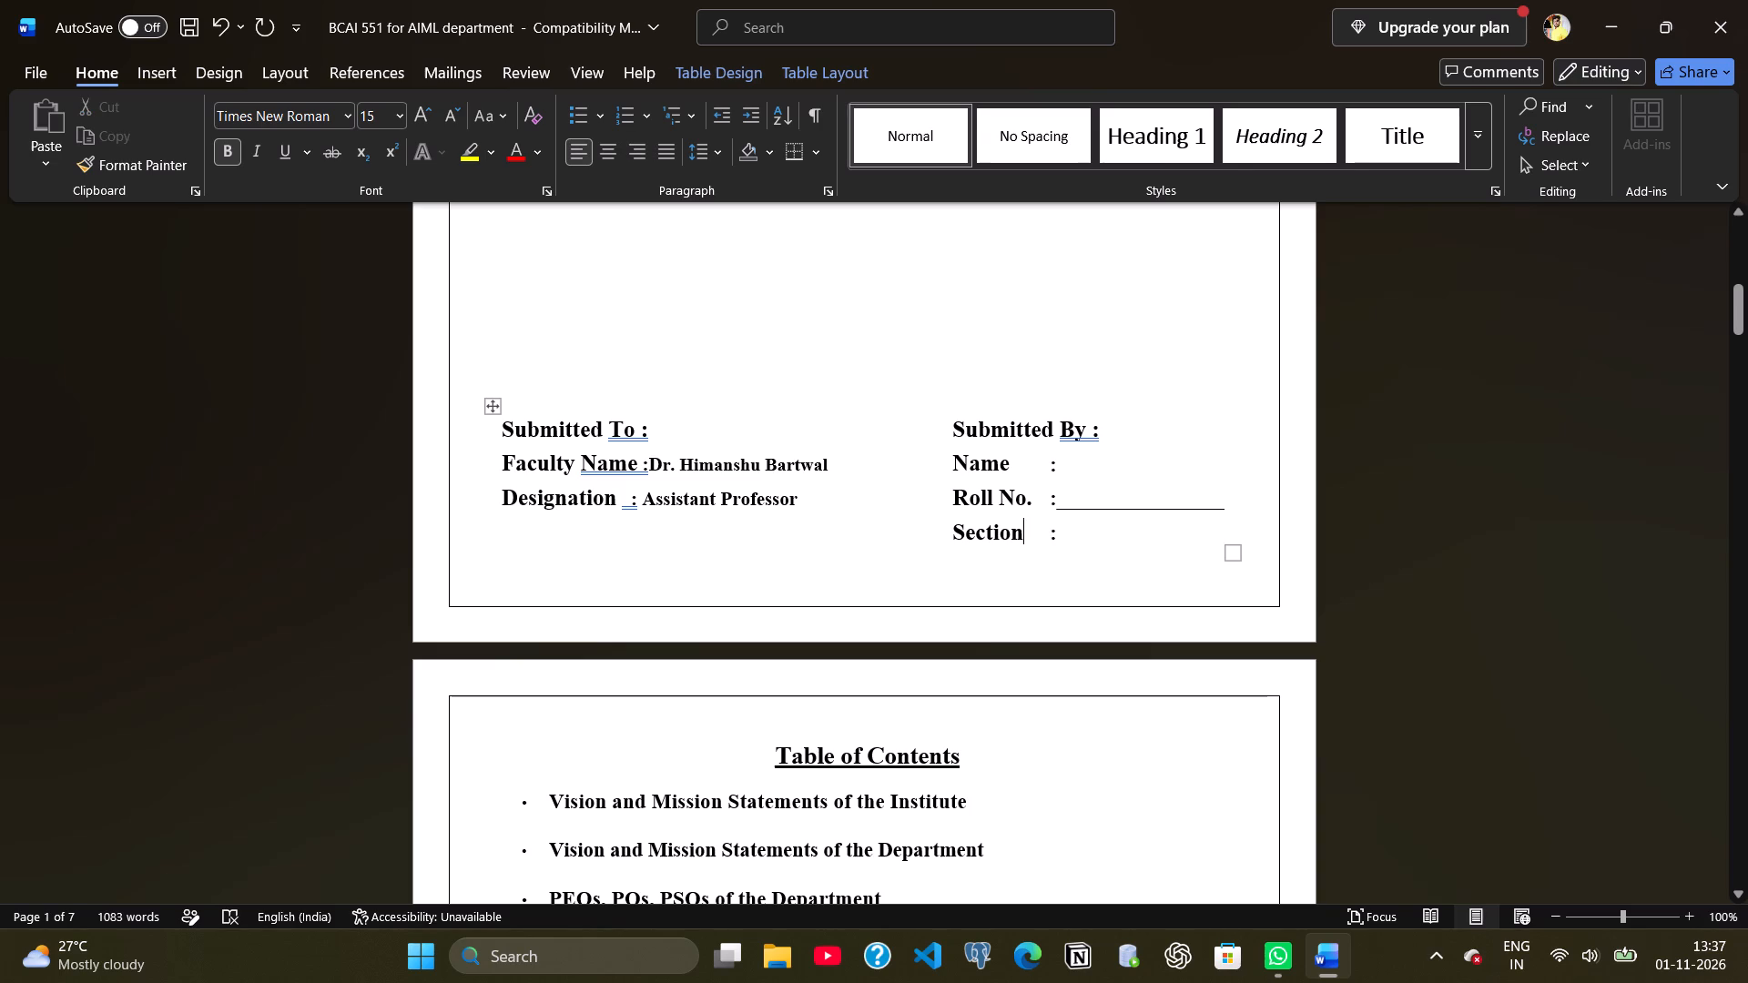
{"action": "left_click", "coordinate": [1073, 537]}
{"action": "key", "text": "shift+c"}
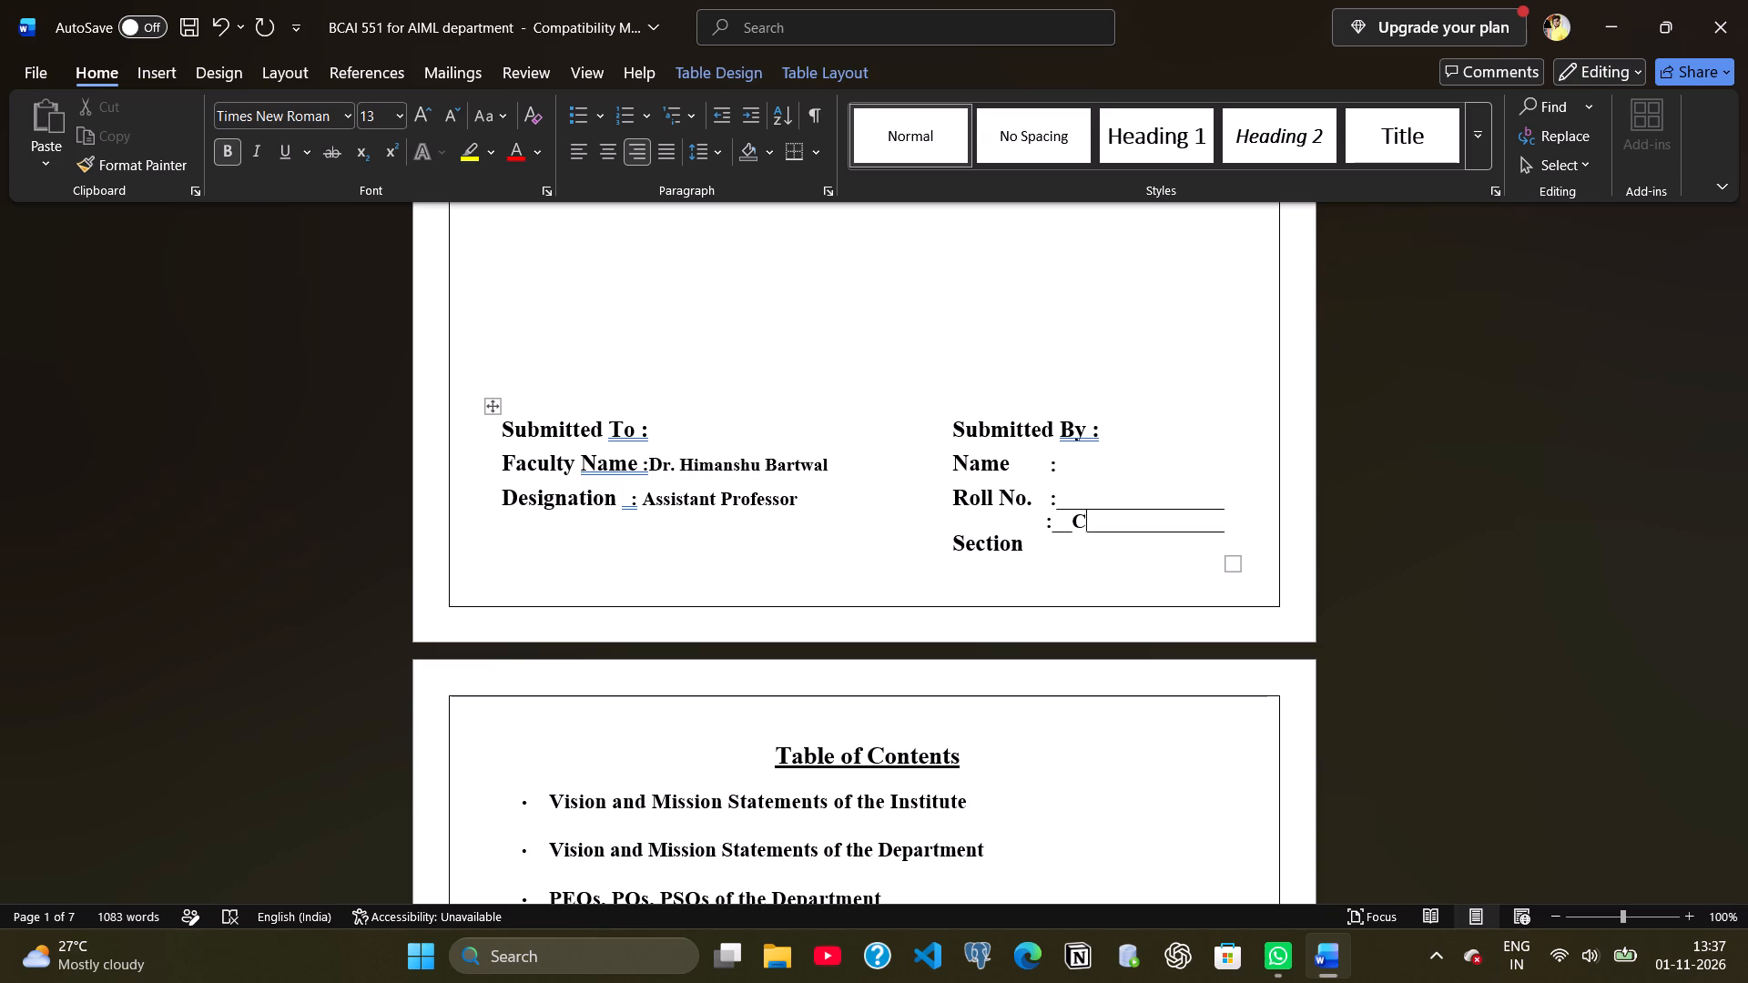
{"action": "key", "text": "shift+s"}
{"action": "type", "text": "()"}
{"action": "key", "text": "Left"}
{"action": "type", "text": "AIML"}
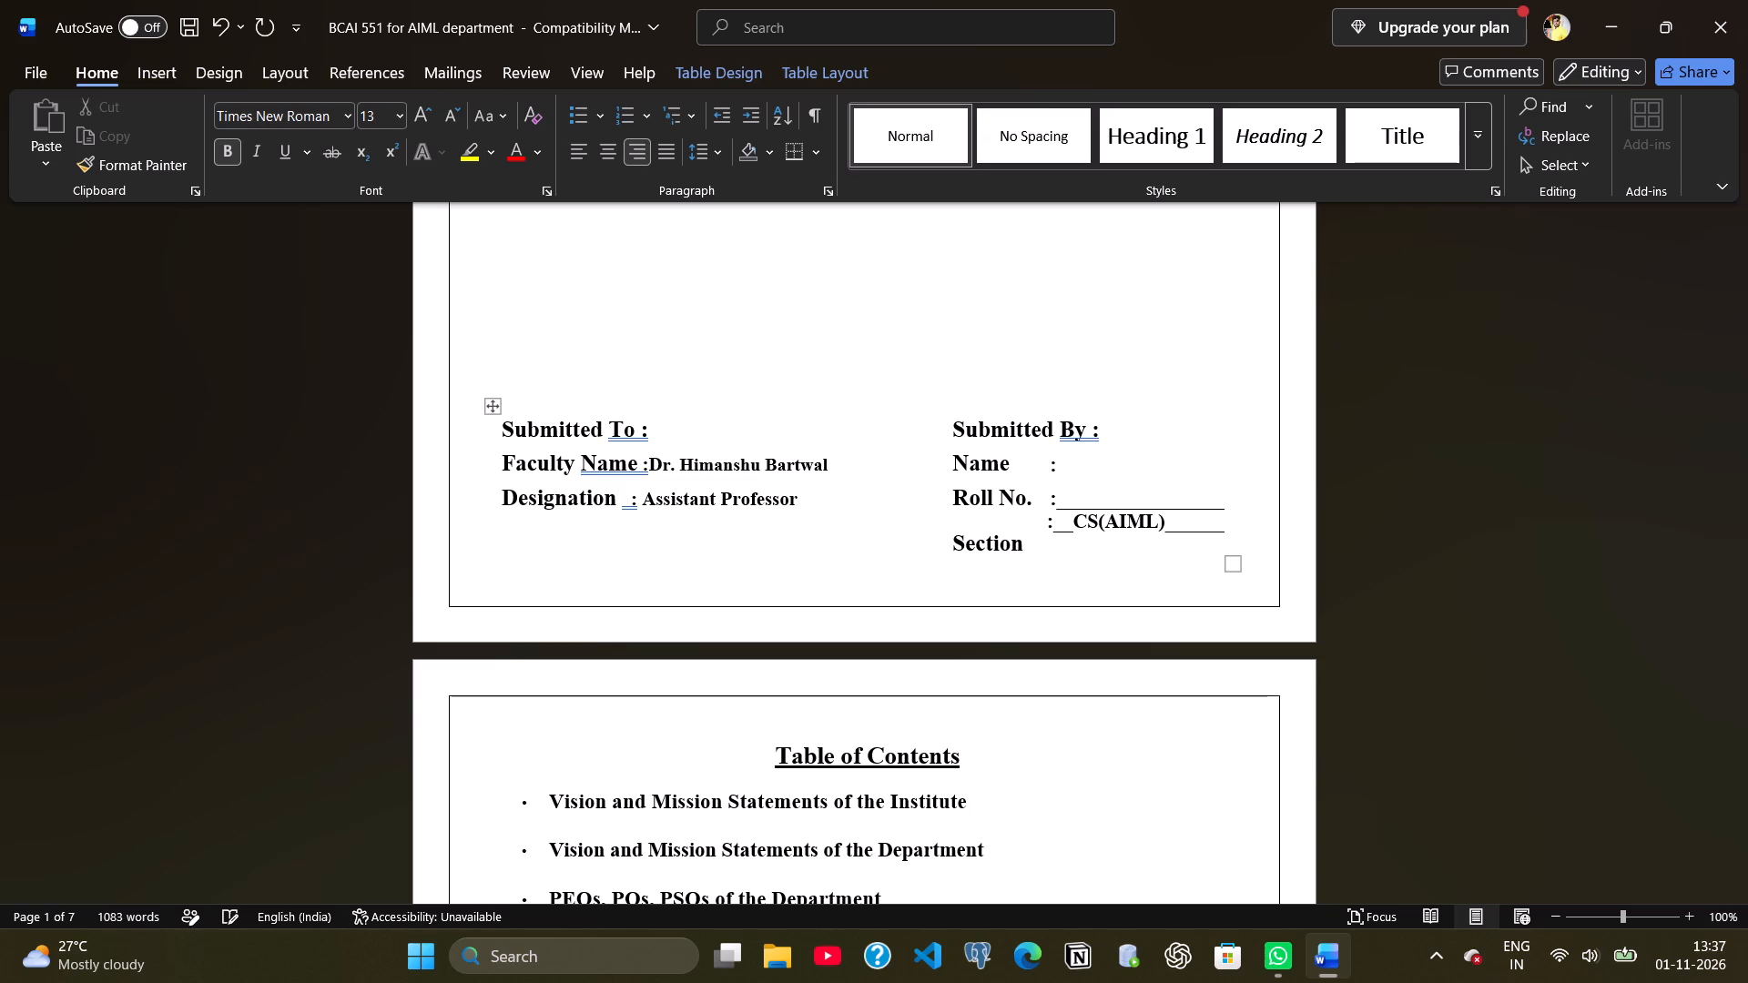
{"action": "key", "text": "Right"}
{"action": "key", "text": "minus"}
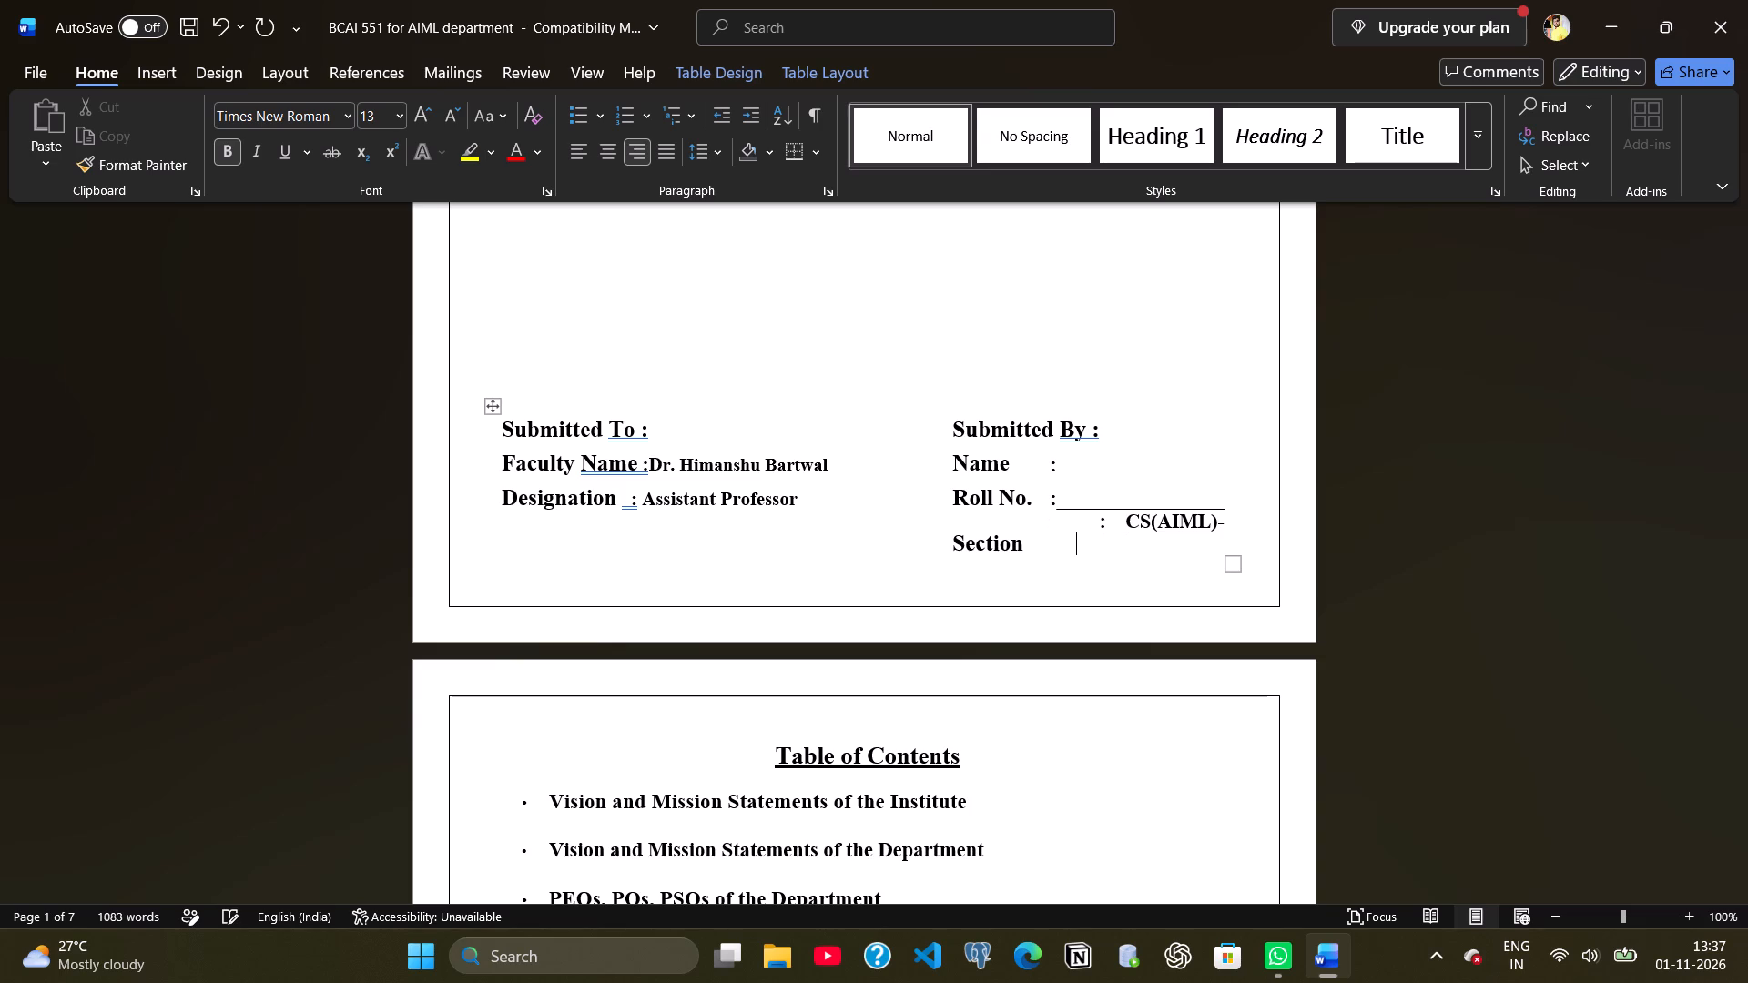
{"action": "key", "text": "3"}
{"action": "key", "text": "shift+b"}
Remove the underscores before the Section entry and align its cell to the left.
{"action": "left_click", "coordinate": [1128, 522]}
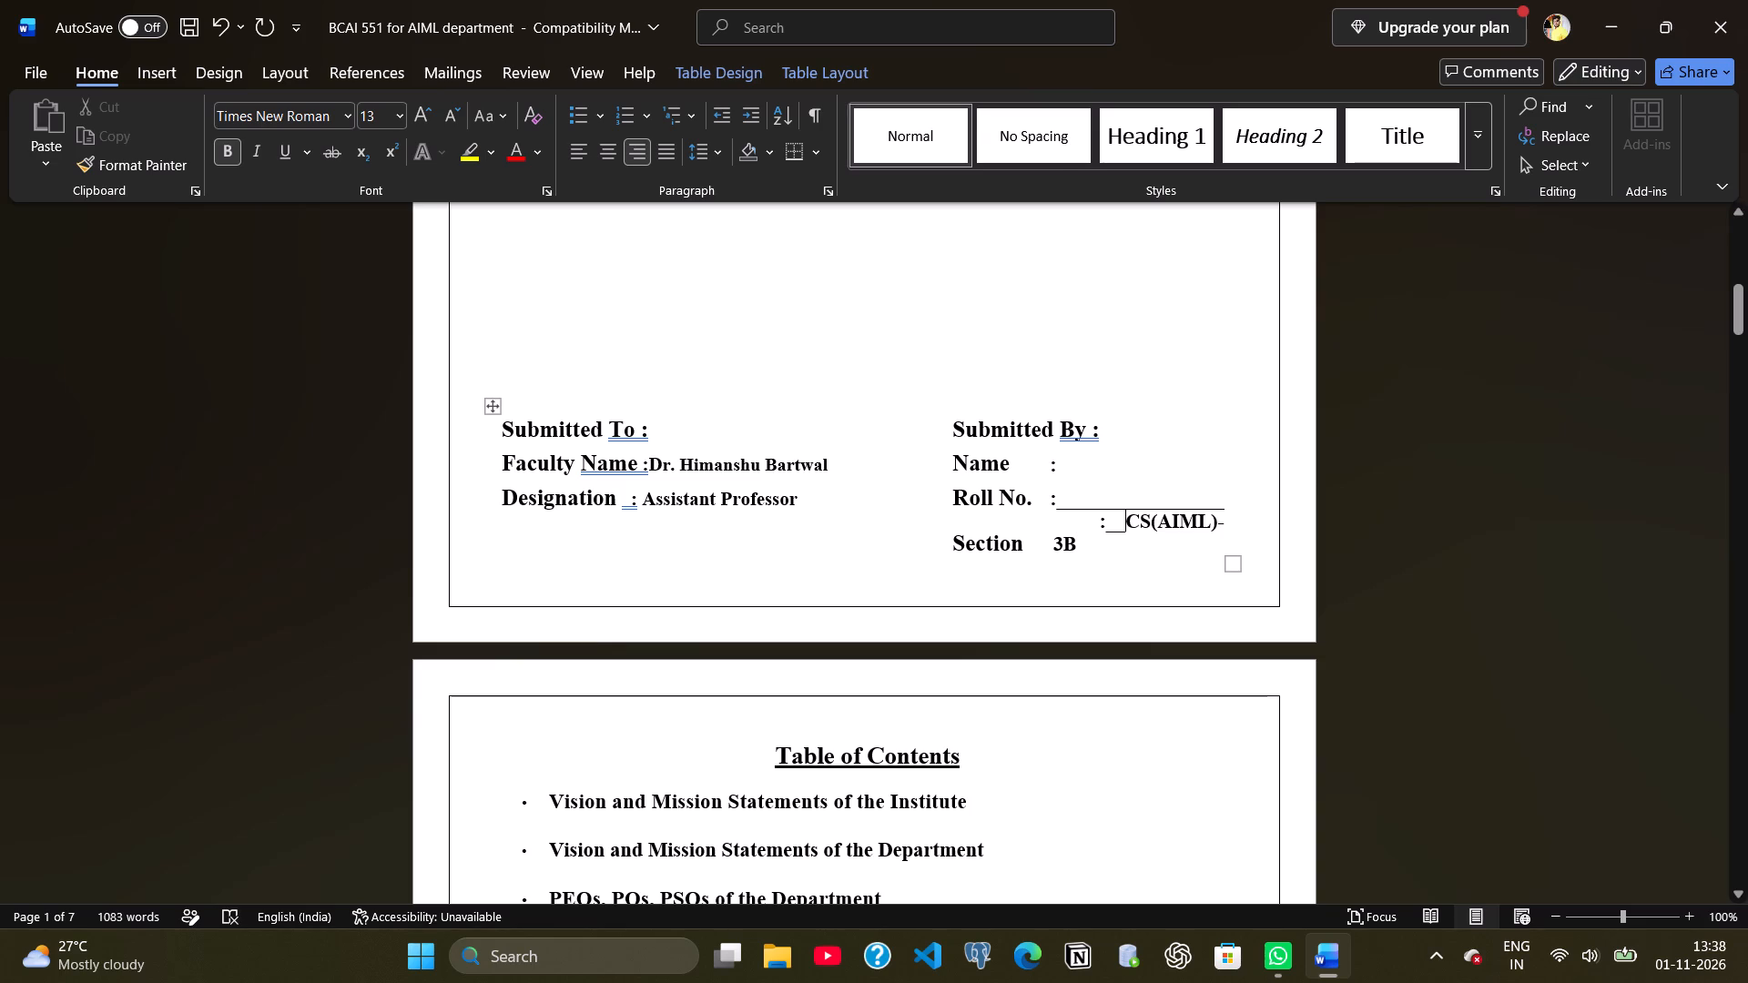
{"action": "key", "text": "BackSpace"}
{"action": "key", "text": "BackSpace"}
{"action": "key", "text": "Left"}
{"action": "key", "text": "BackSpace"}
{"action": "key", "text": "BackSpace"}
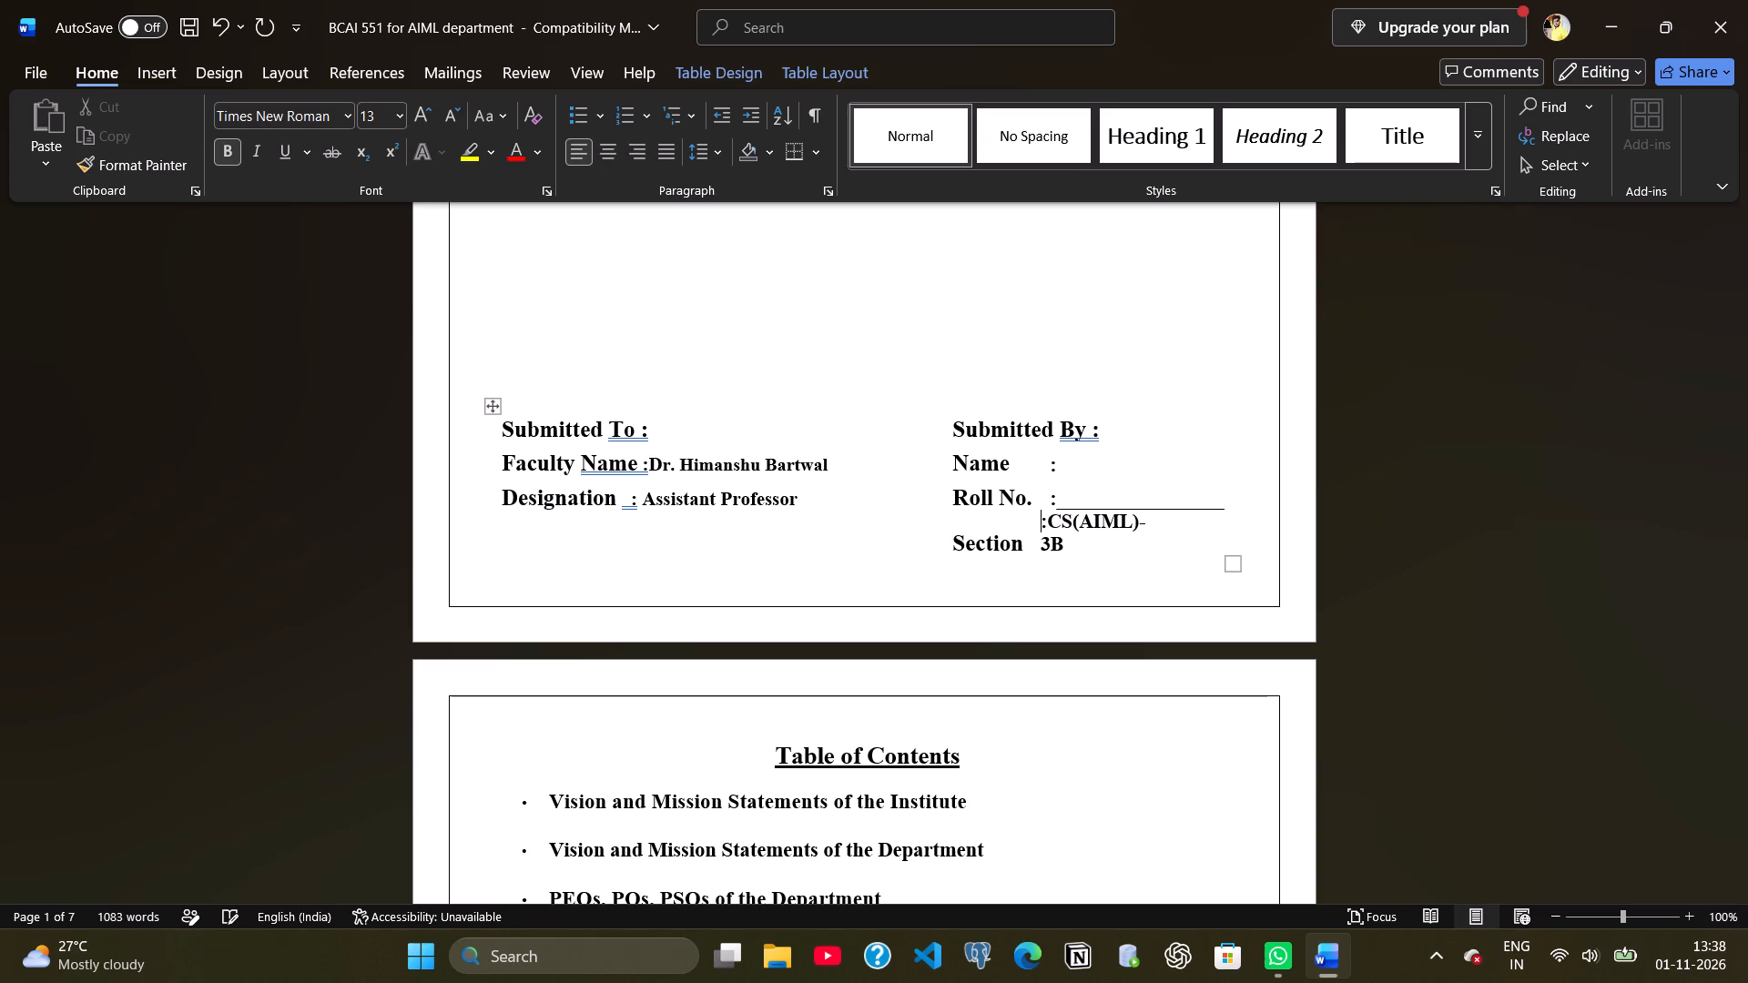
Insert a blank line above the Section entry to bring it level with its label.
{"action": "key", "text": "Return"}
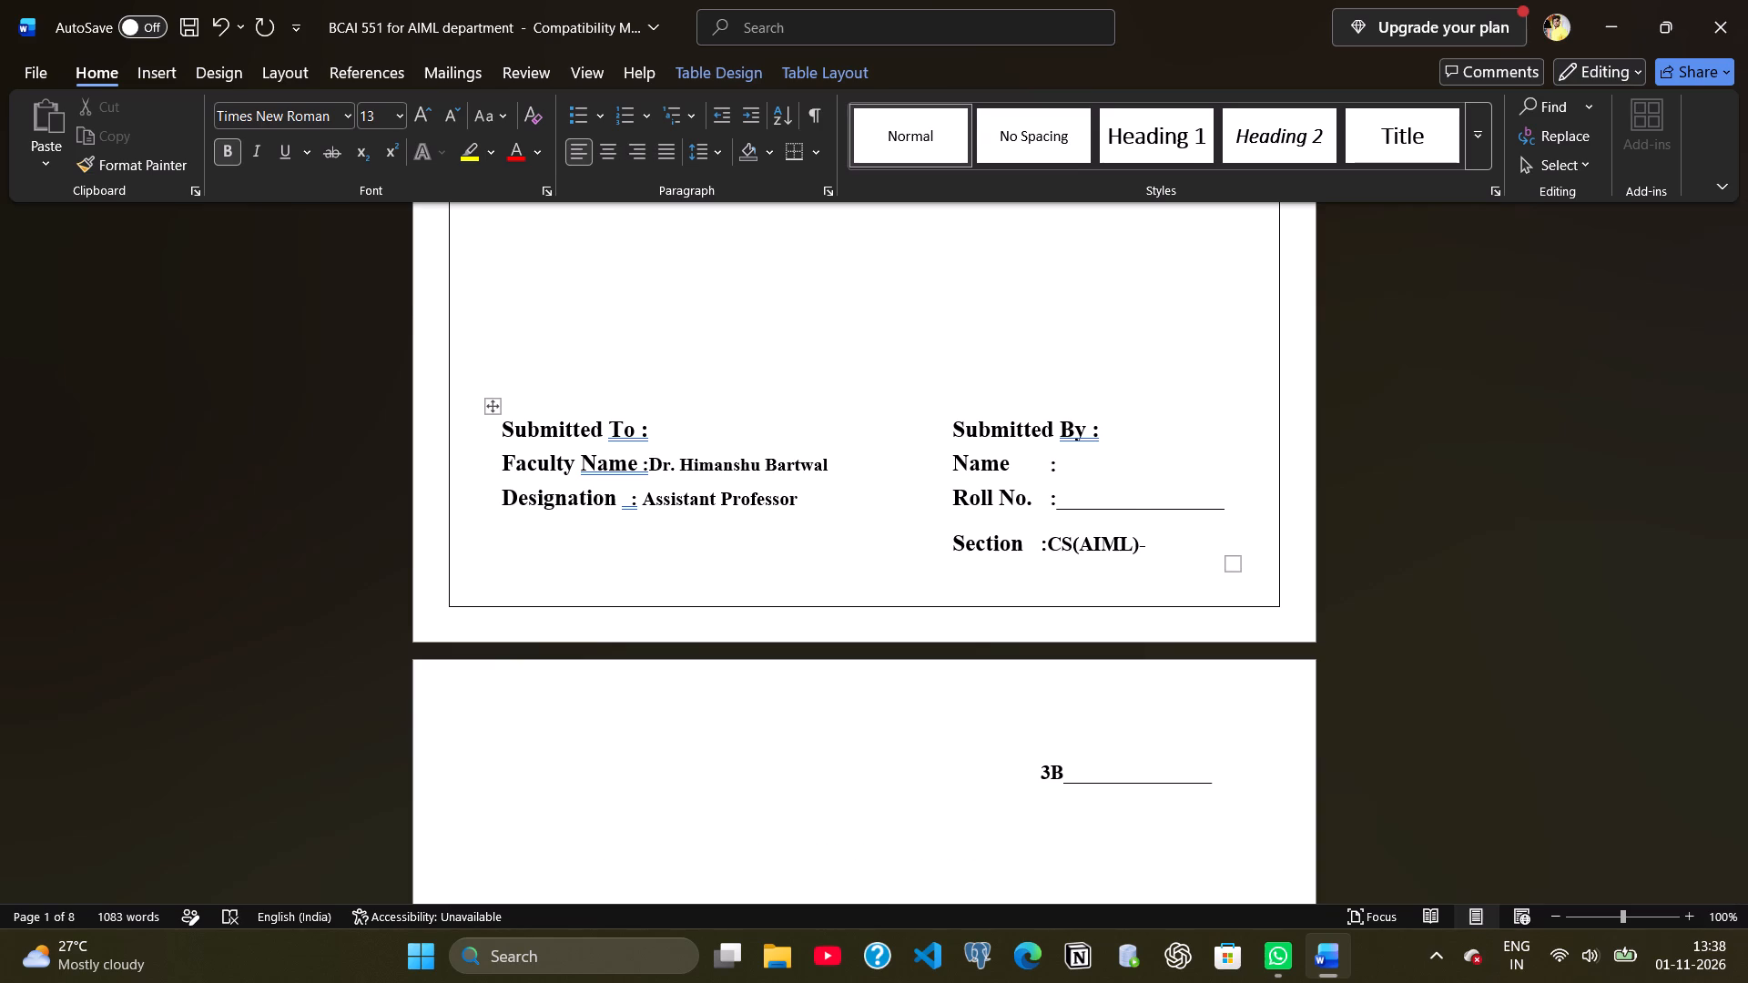
{"action": "key", "text": "BackSpace"}
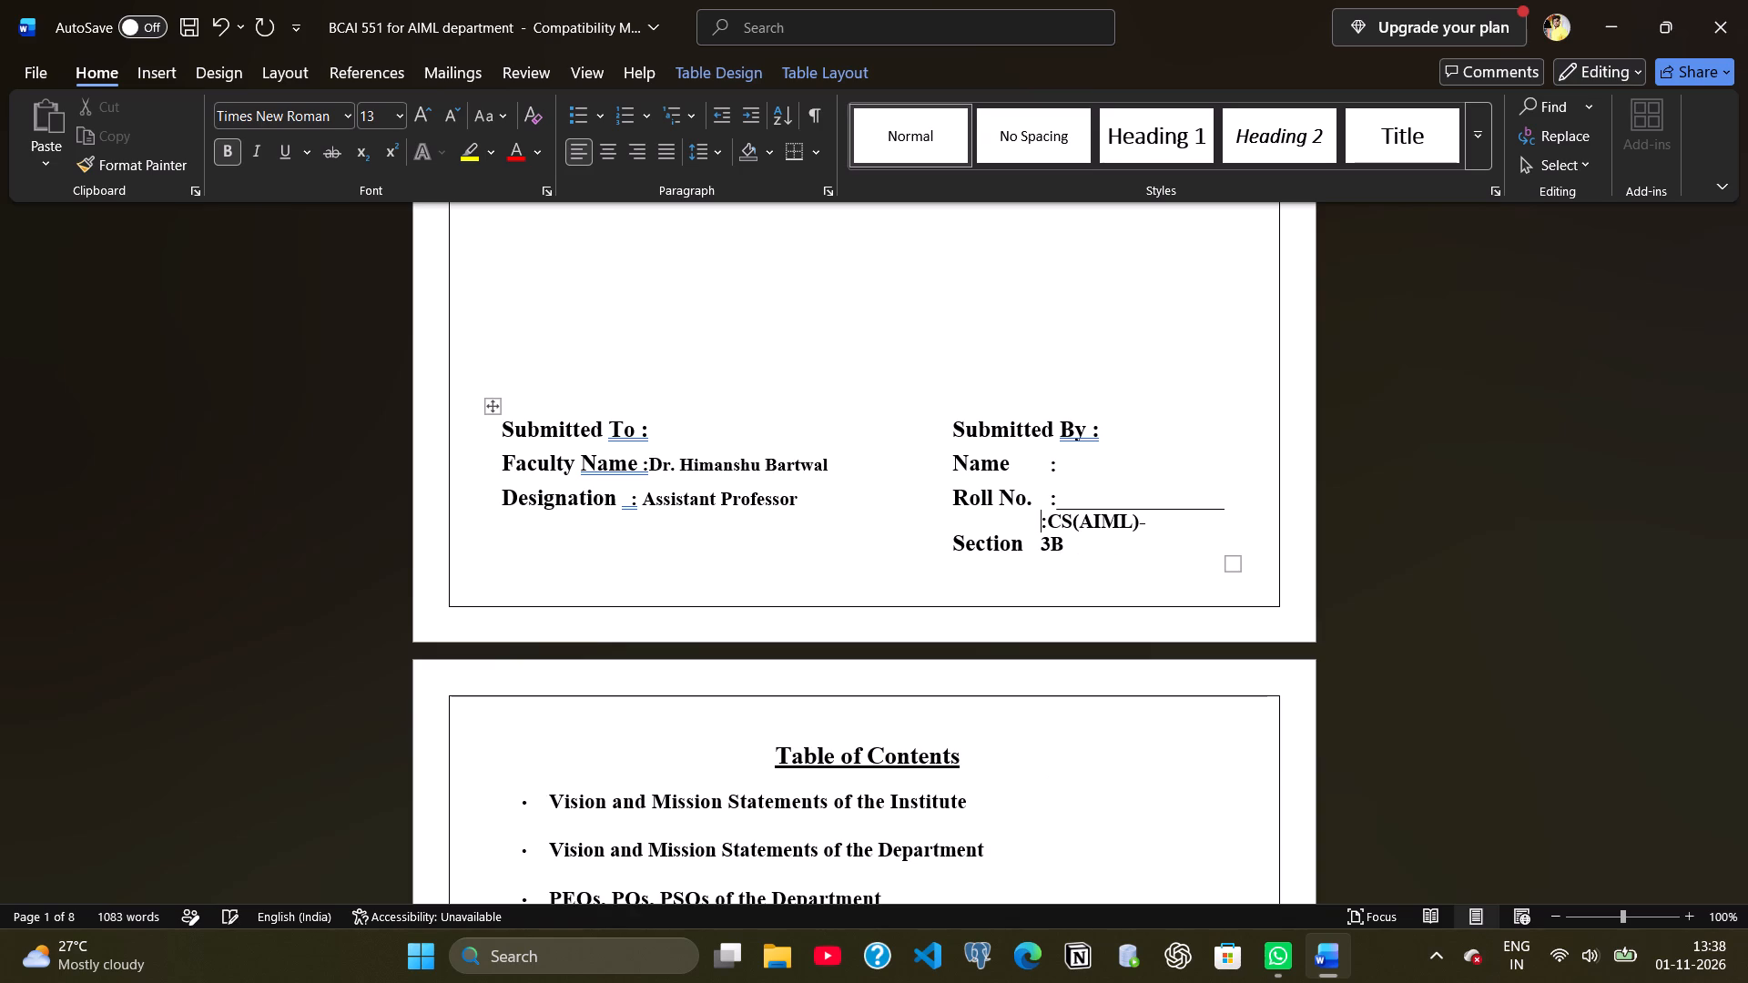
{"action": "key", "text": "Return"}
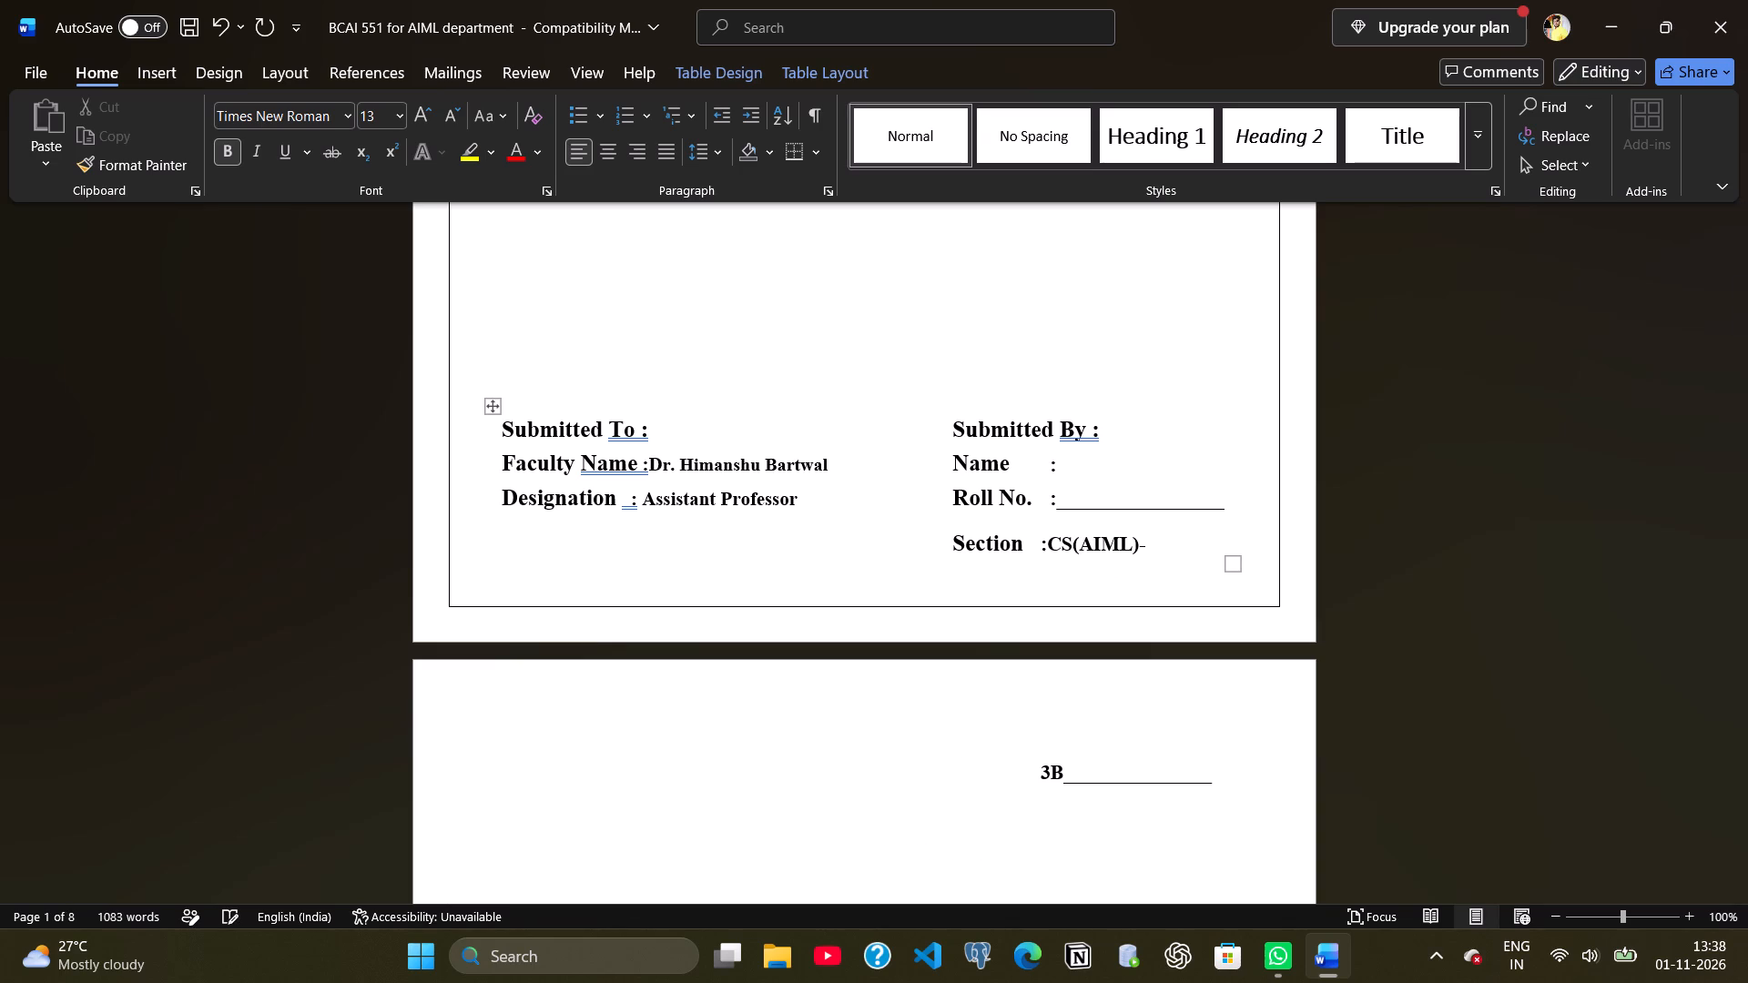
Delete the hyphen in the Section entry so that it reads CS(AIML)3B.
{"action": "left_click", "coordinate": [1042, 772]}
{"action": "key", "text": "BackSpace"}
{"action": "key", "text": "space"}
{"action": "key", "text": "BackSpace"}
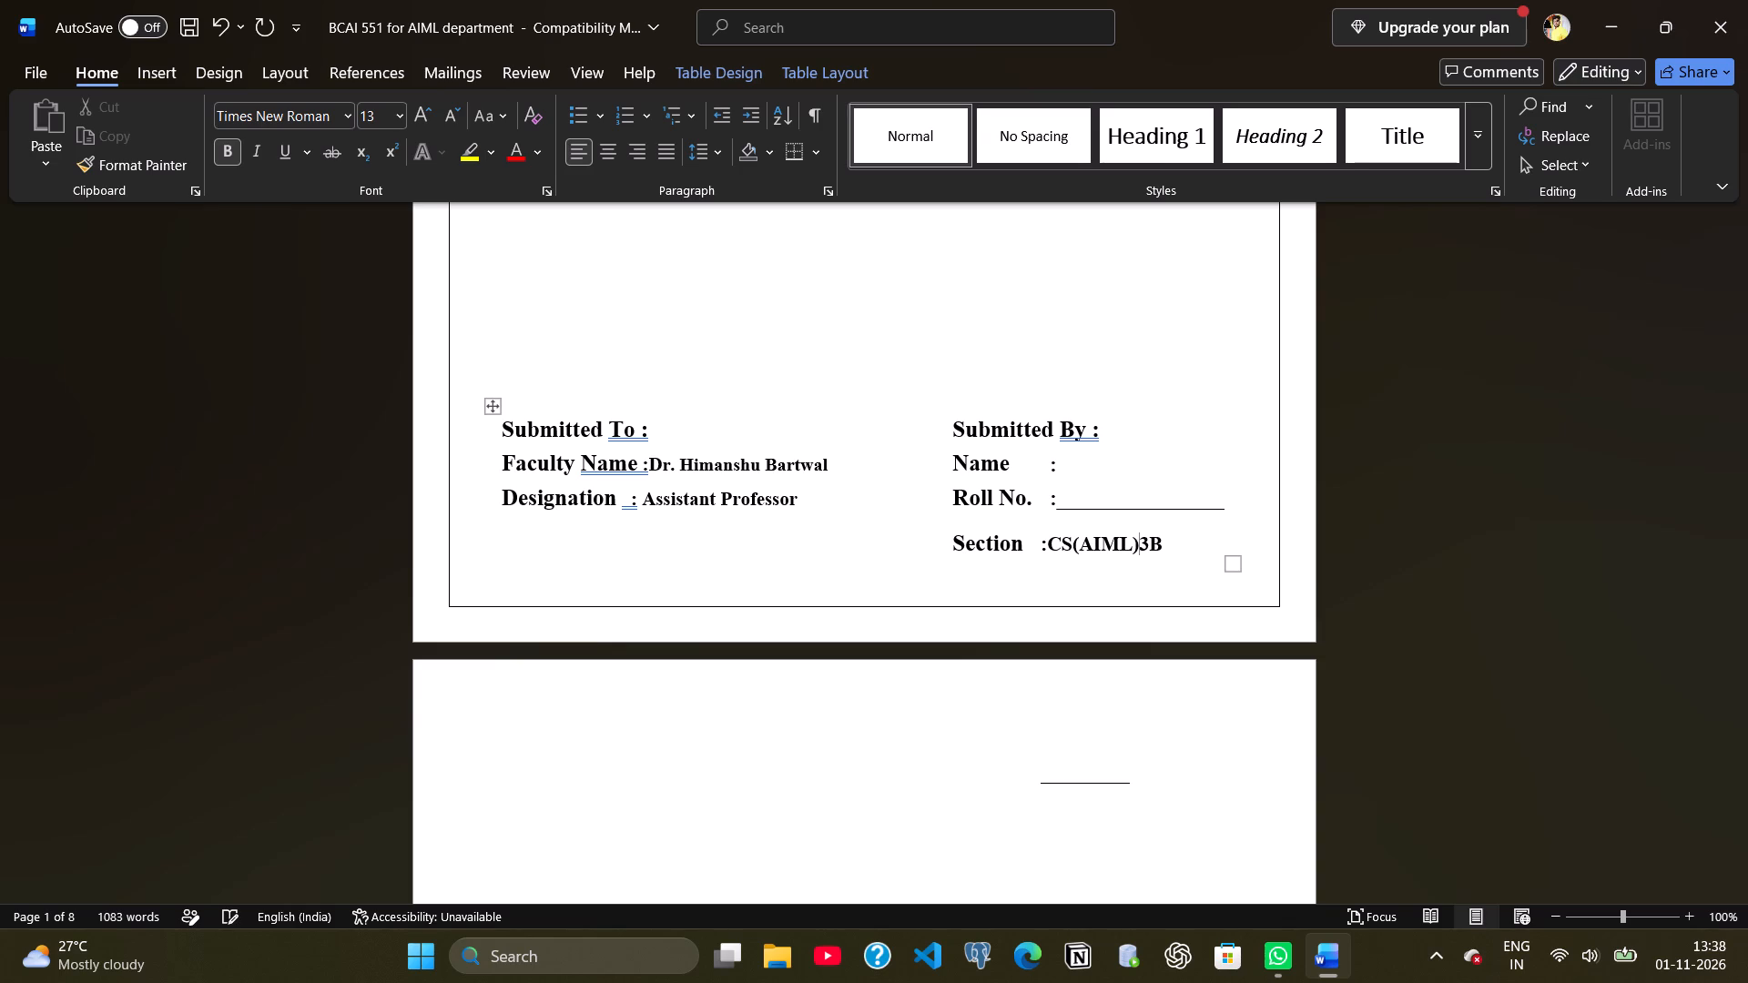
Delete the stray underscores that spill onto the second page, along with the extra page they create.
{"action": "key", "text": "Down"}
{"action": "key", "text": "Down"}
{"action": "key", "text": "Up"}
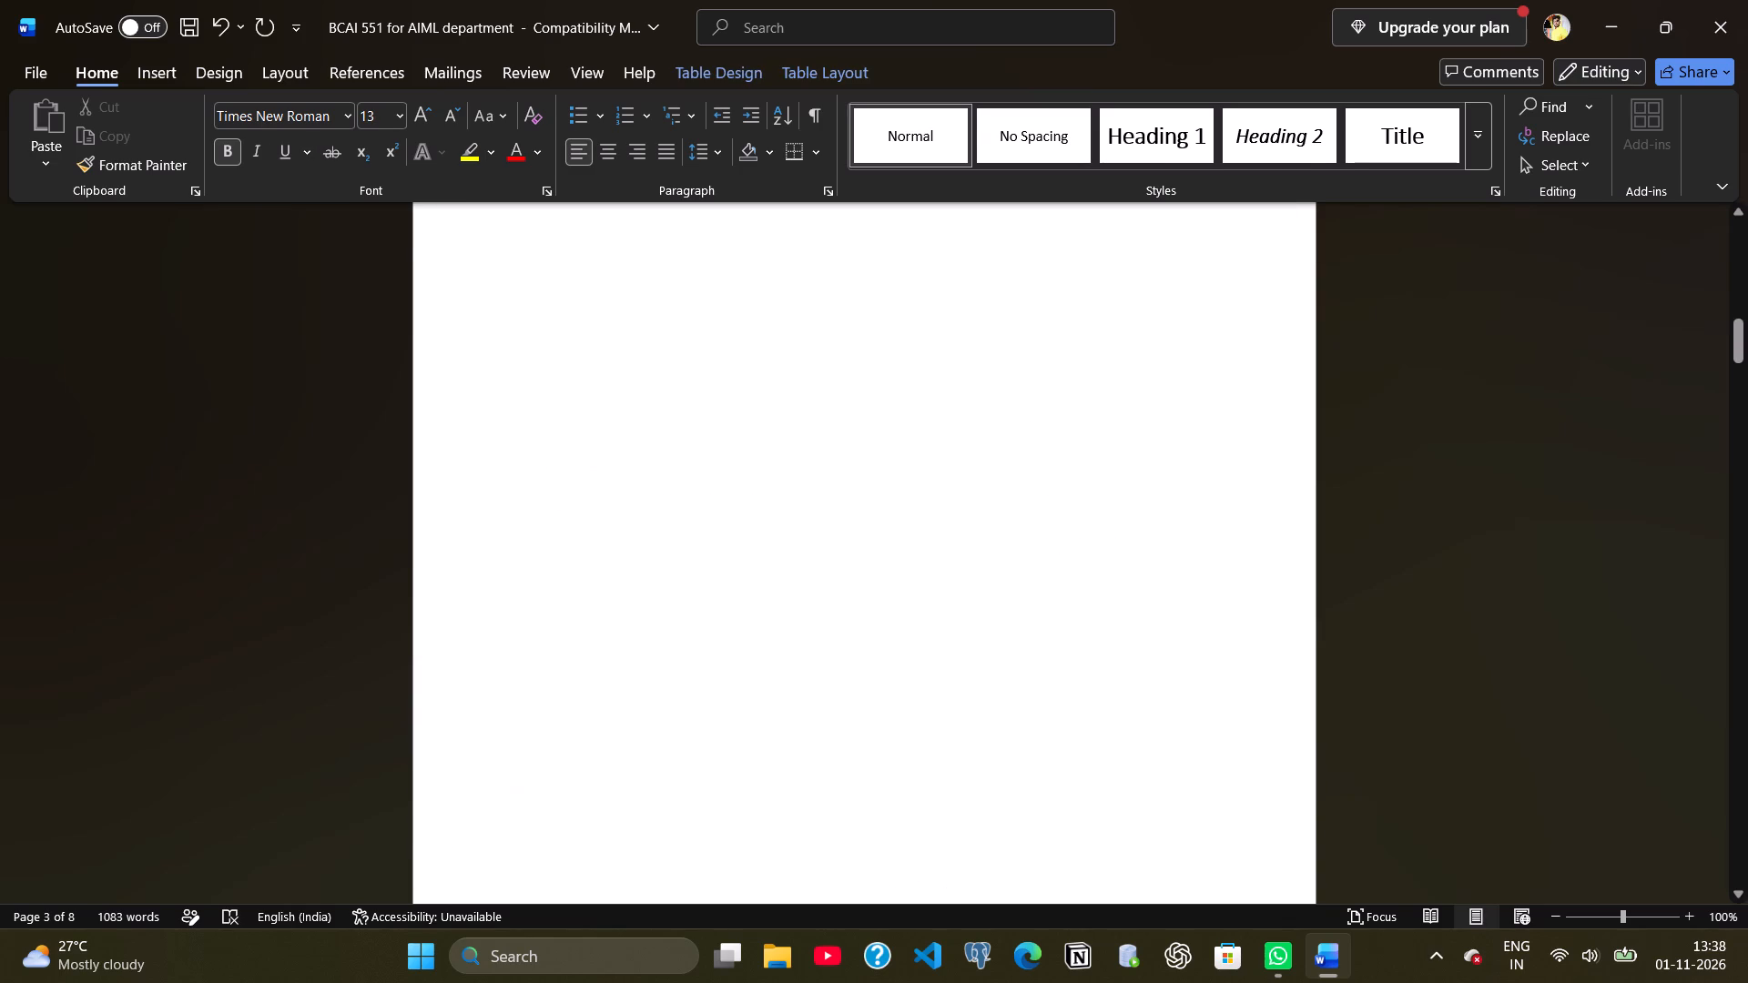
{"action": "key", "text": "Up"}
{"action": "key", "text": "Down"}
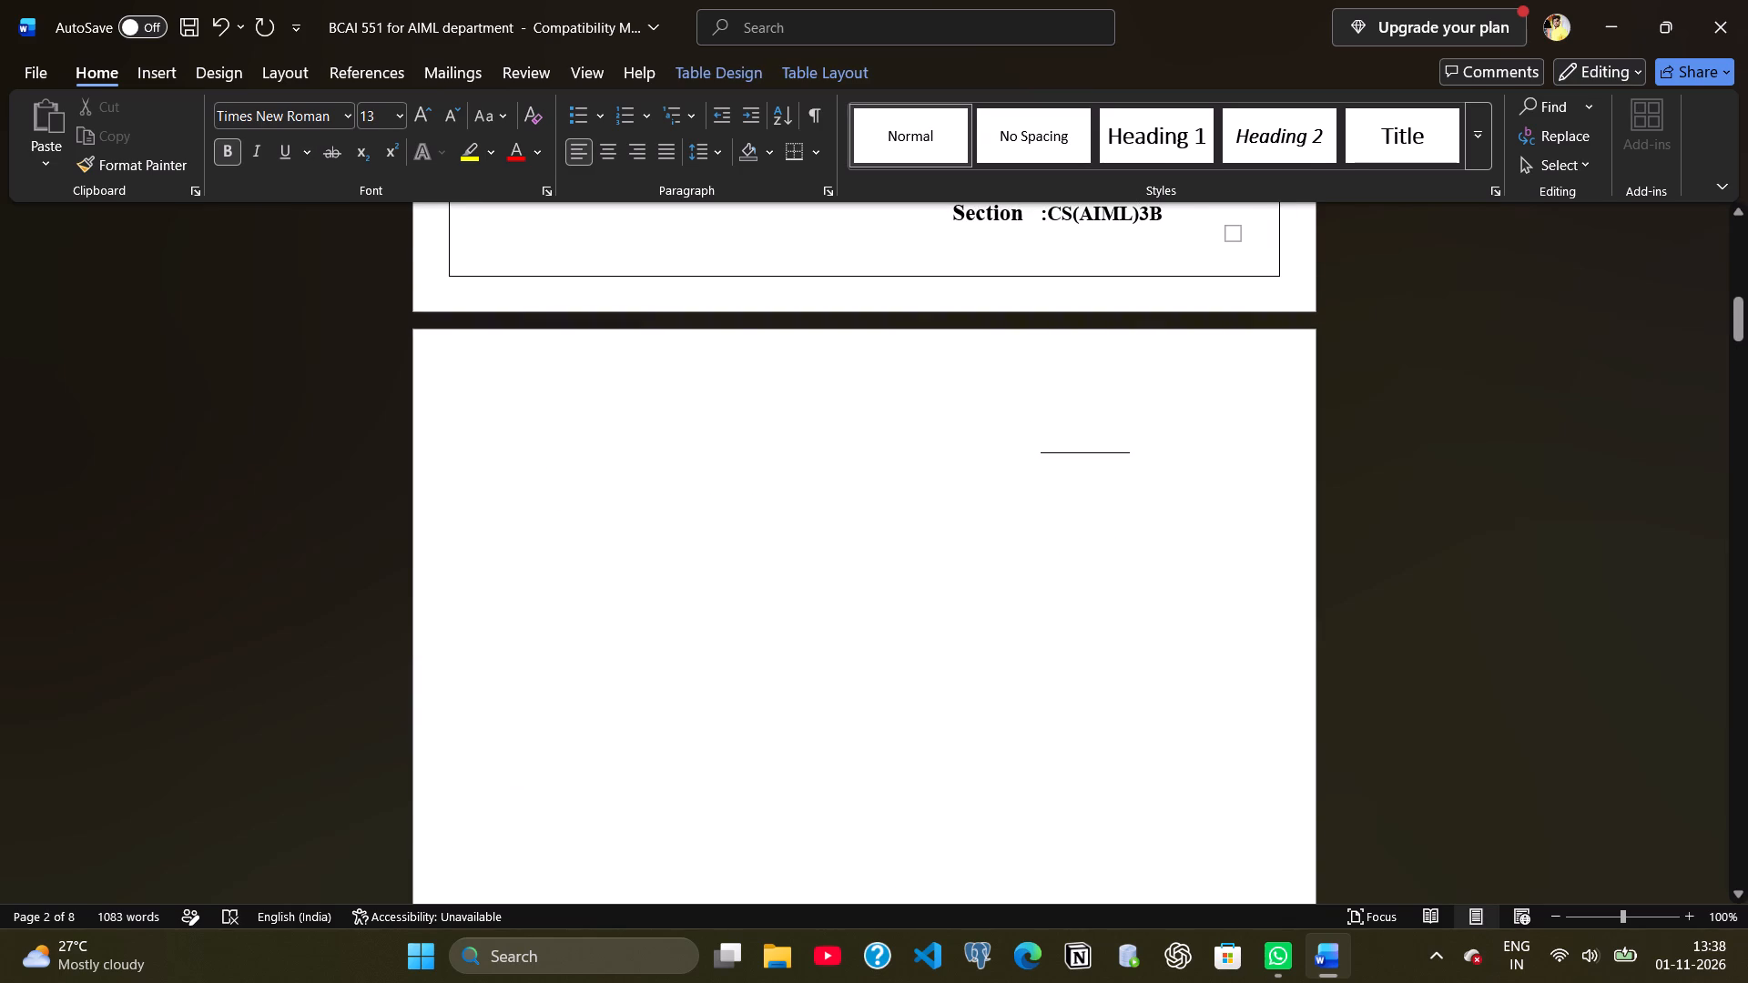
{"action": "key", "text": "BackSpace"}
{"action": "key", "text": "BackSpace"}
{"action": "key", "text": "BackSpace"}
{"action": "key", "text": "BackSpace"}
{"action": "key", "text": "BackSpace"}
{"action": "key", "text": "BackSpace"}
{"action": "key", "text": "BackSpace"}
{"action": "key", "text": "BackSpace"}
{"action": "key", "text": "BackSpace"}
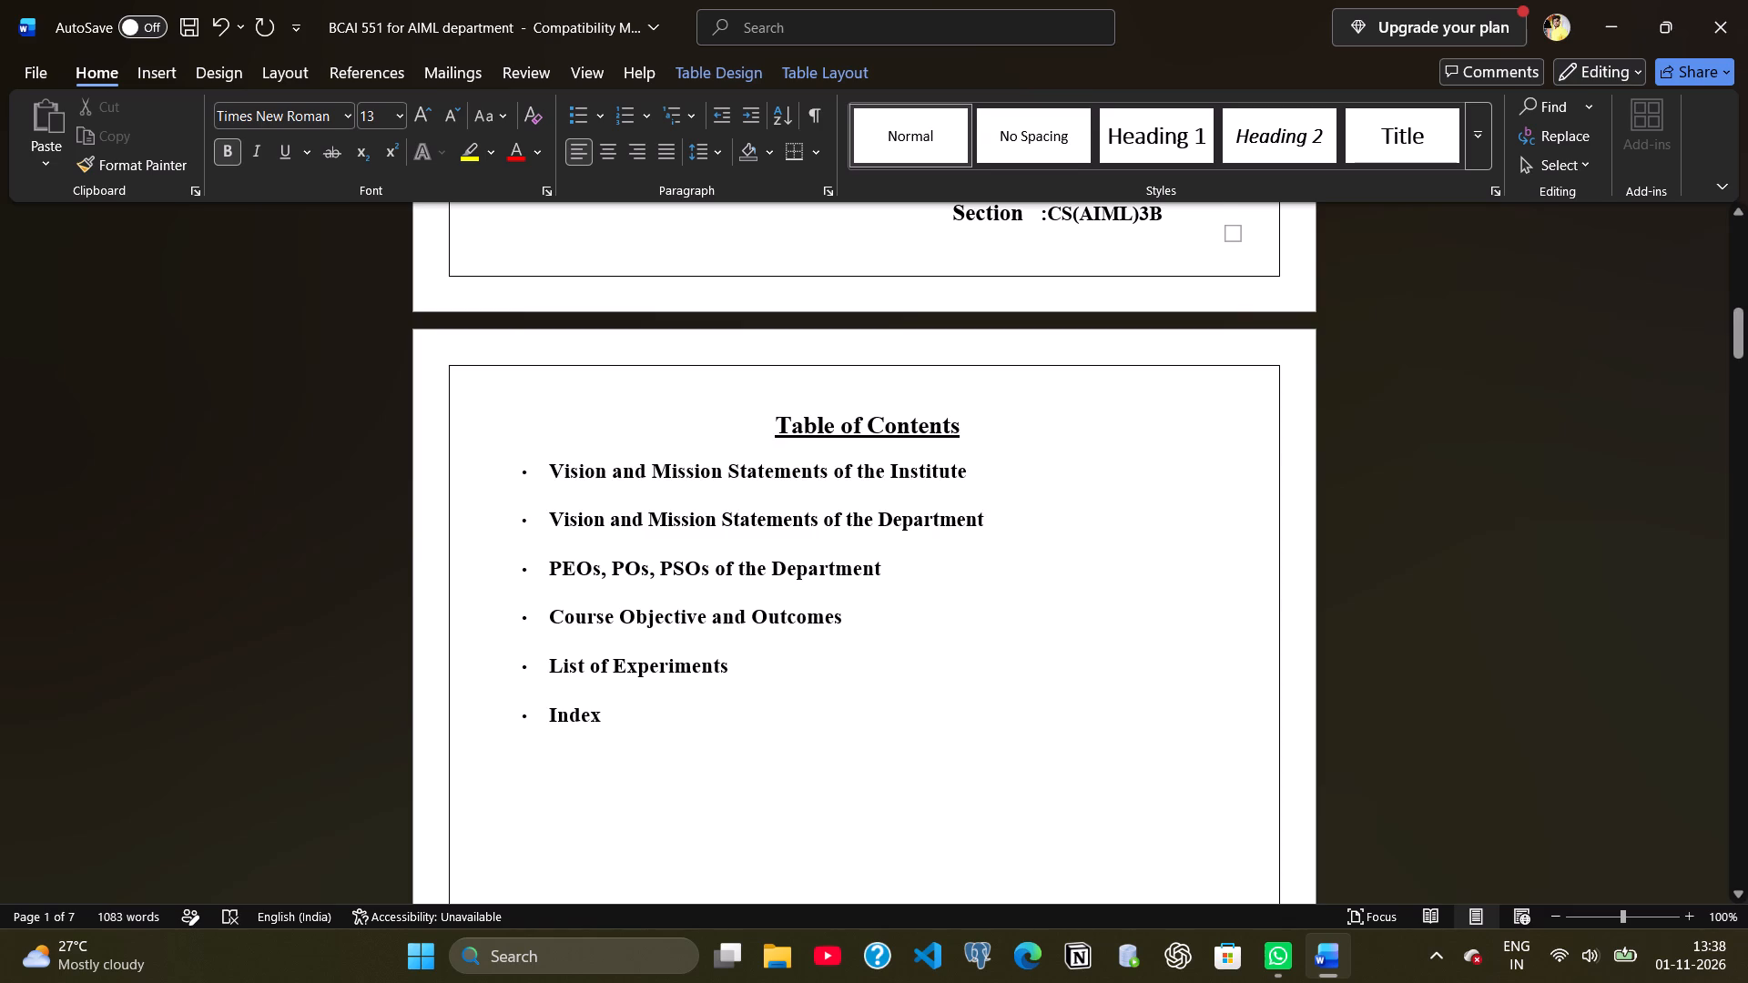
Delete the trailing spaces after the Section entry in the Submitted By block.
{"action": "scroll", "coordinate": [1166, 583], "scroll_direction": "up", "scroll_amount": 1}
{"action": "key", "text": "BackSpace"}
{"action": "key", "text": "BackSpace"}
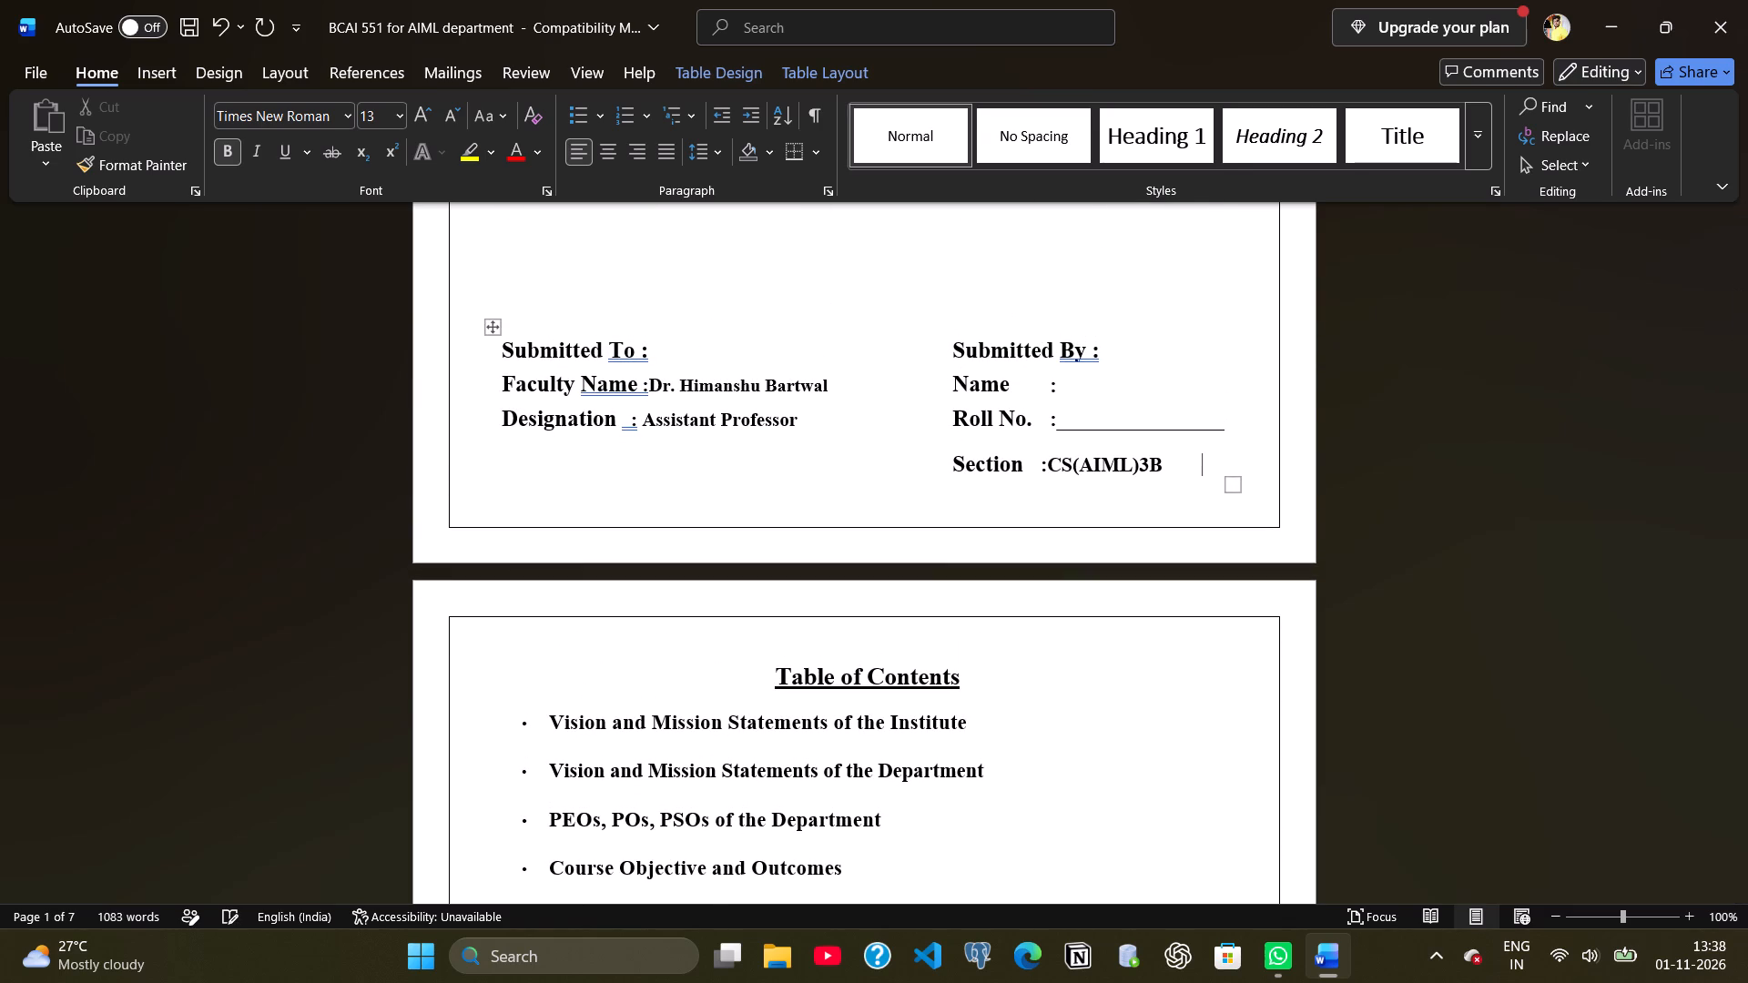
{"action": "key", "text": "BackSpace"}
{"action": "key", "text": "BackSpace"}
{"action": "key", "text": "BackSpace"}
{"action": "key", "text": "BackSpace"}
Insert a hyphen before 3B in the Section entry so that it reads CS(AIML)-3B.
{"action": "key", "text": "Left"}
{"action": "key", "text": "Left"}
{"action": "key", "text": "Left"}
{"action": "key", "text": "Right"}
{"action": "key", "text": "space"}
{"action": "key", "text": "BackSpace"}
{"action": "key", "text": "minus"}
Remove the blank line above the Section entry to bring it level with its label.
{"action": "key", "text": "Left"}
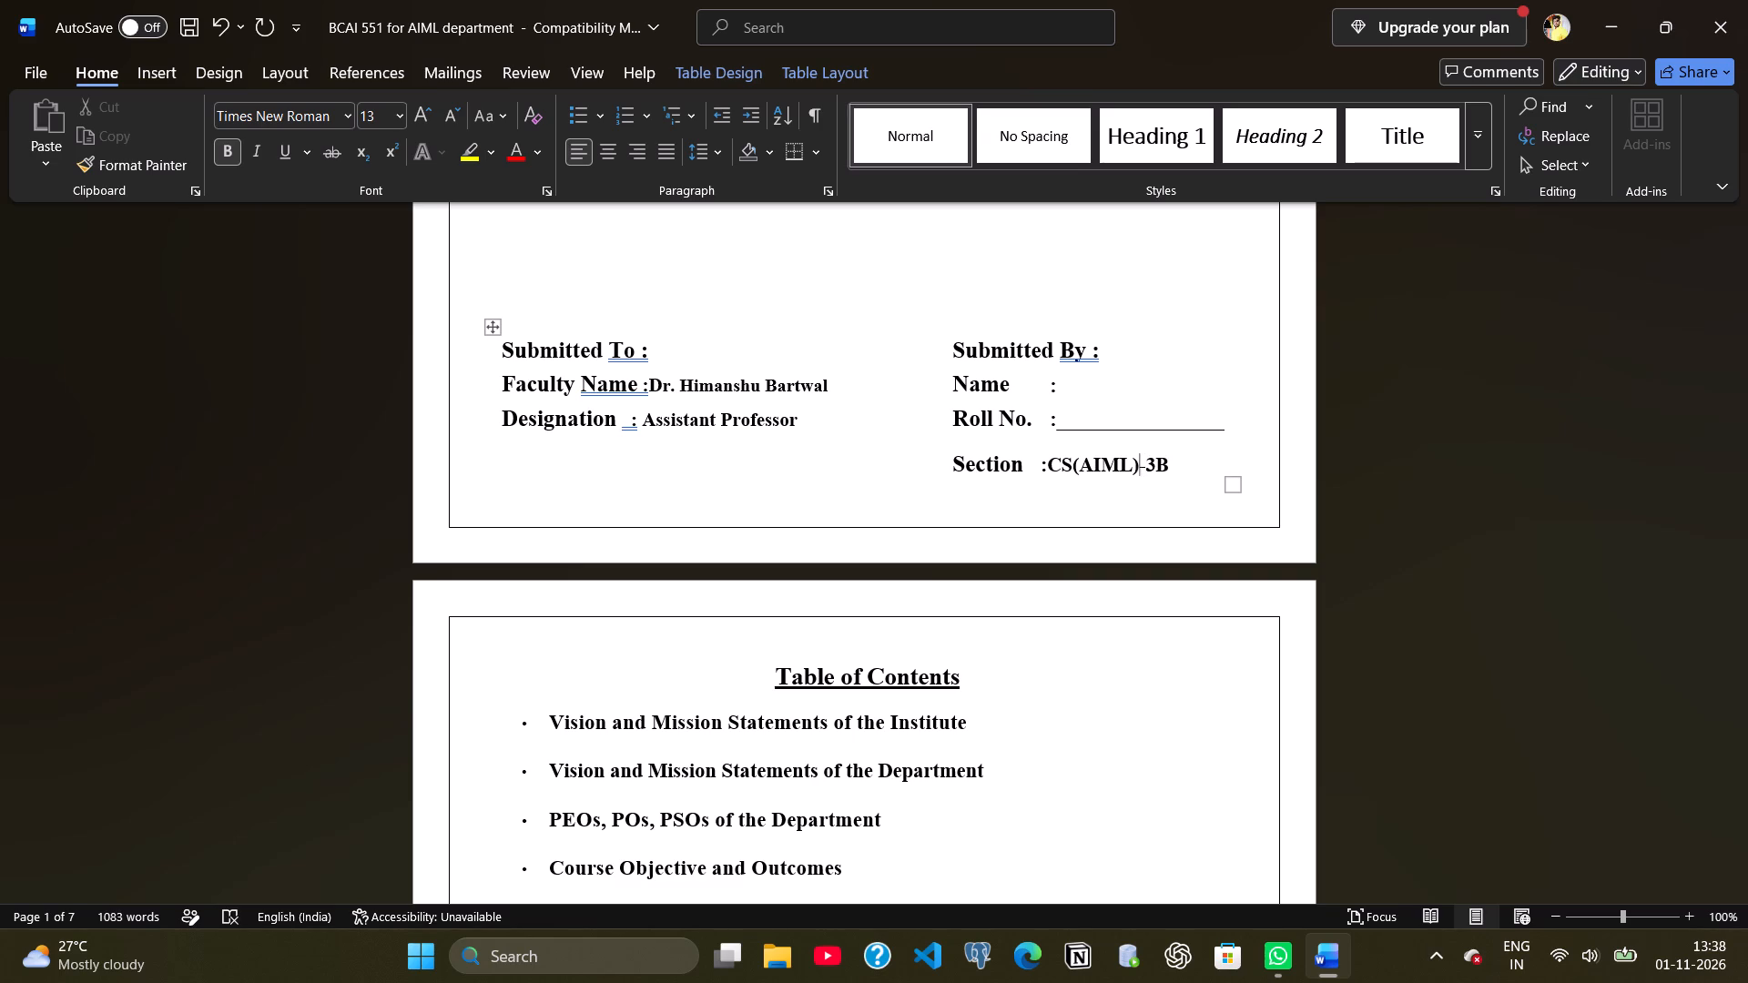
{"action": "key", "text": "Left"}
{"action": "key", "text": "Left"}
{"action": "key", "text": "Left"}
{"action": "key", "text": "Left"}
{"action": "key", "text": "Left"}
{"action": "key", "text": "Left"}
{"action": "key", "text": "Left"}
{"action": "key", "text": "Left"}
{"action": "key", "text": "Left"}
{"action": "key", "text": "BackSpace"}
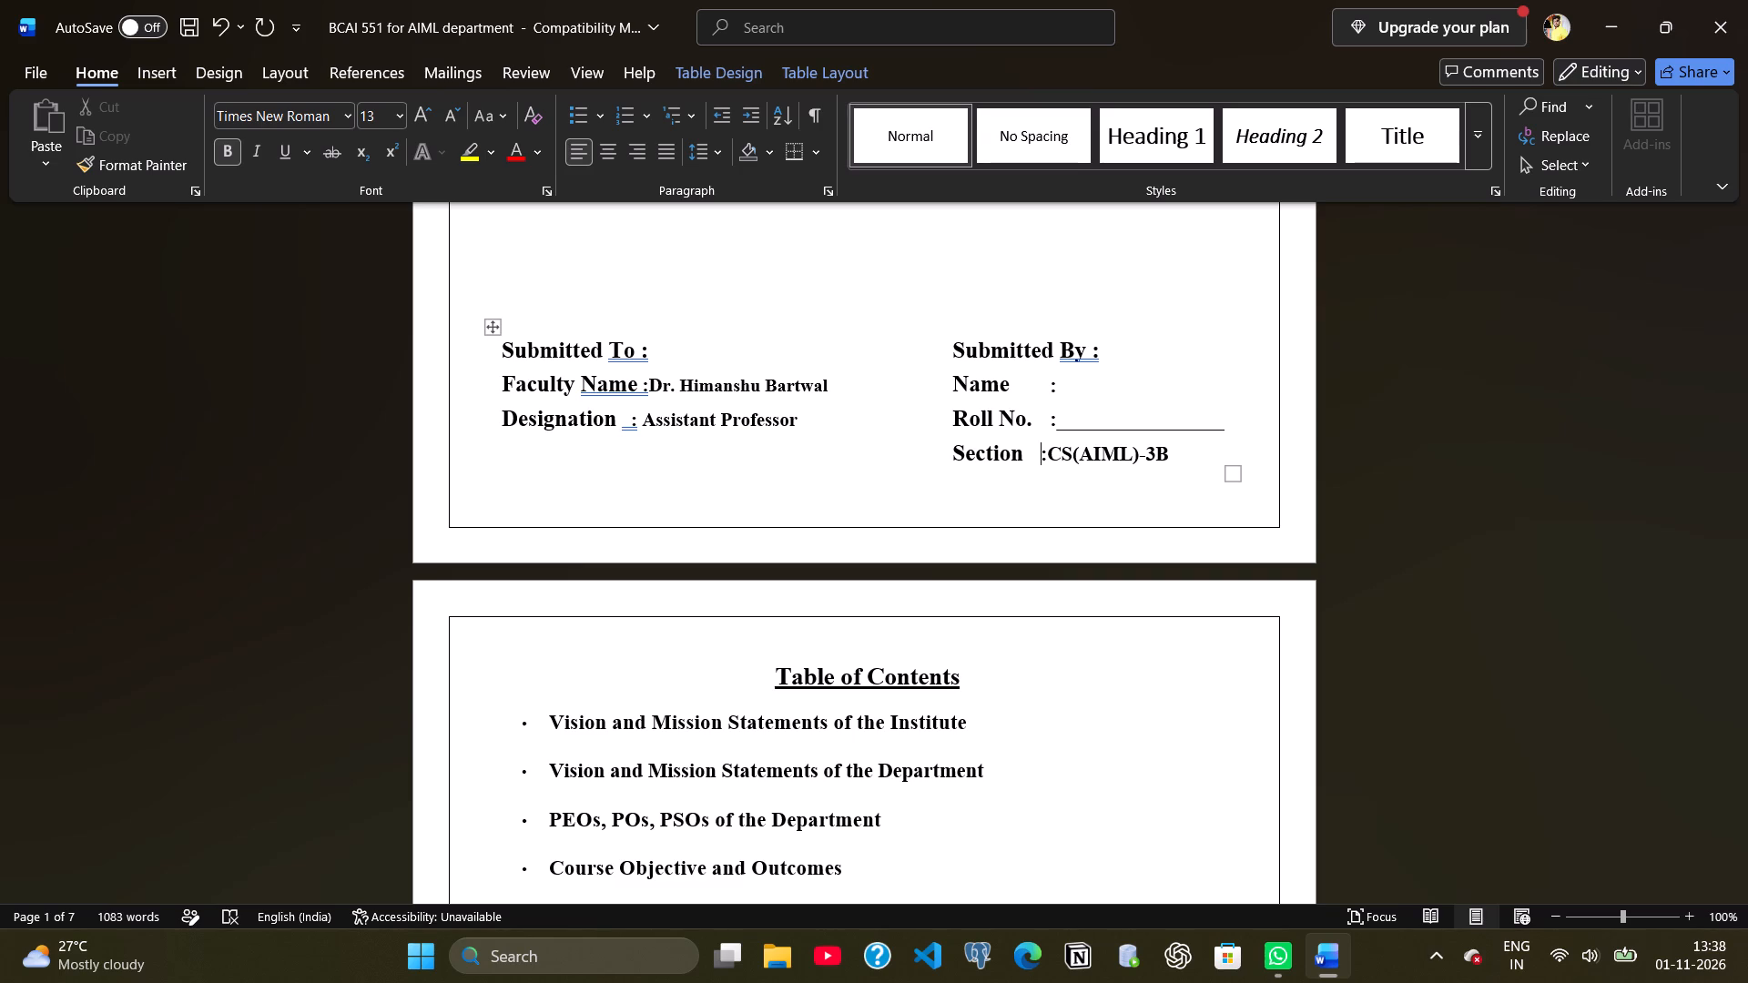
Insert a space between the colon and the Section entry.
{"action": "key", "text": "Right"}
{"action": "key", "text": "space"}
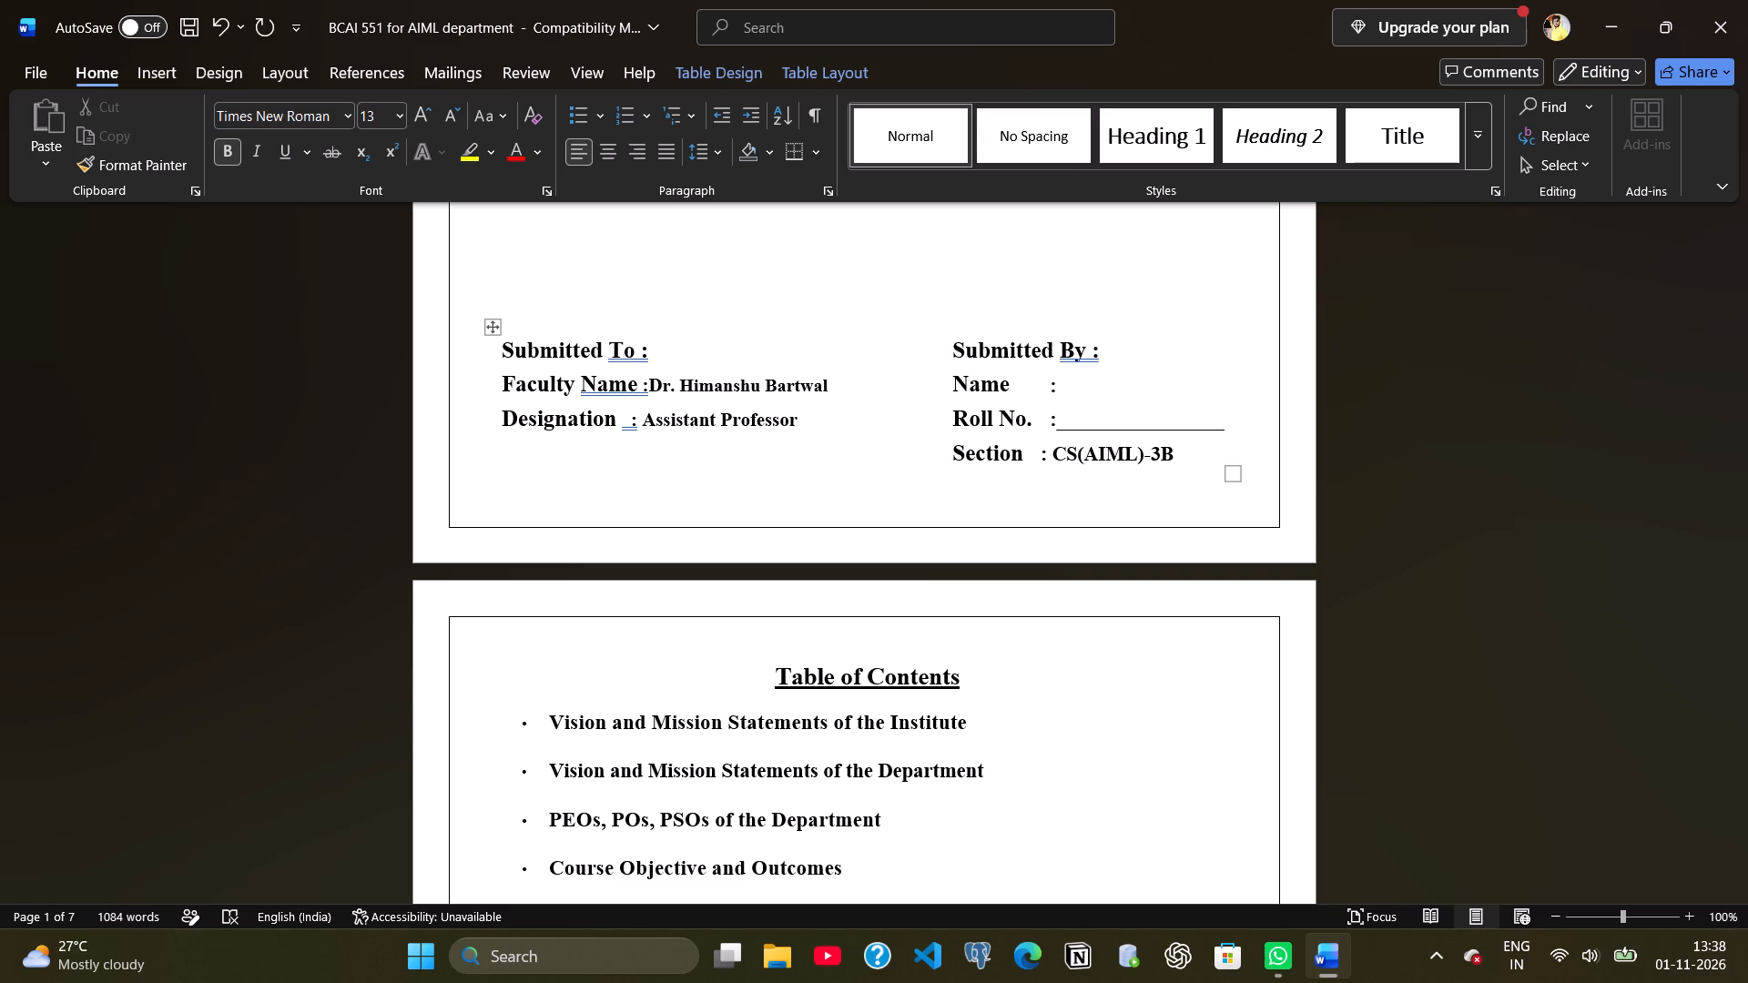
{"action": "key", "text": "Left"}
{"action": "key", "text": "Left"}
{"action": "key", "text": "BackSpace"}
{"action": "key", "text": "BackSpace"}
{"action": "key", "text": "BackSpace"}
{"action": "key", "text": "BackSpace"}
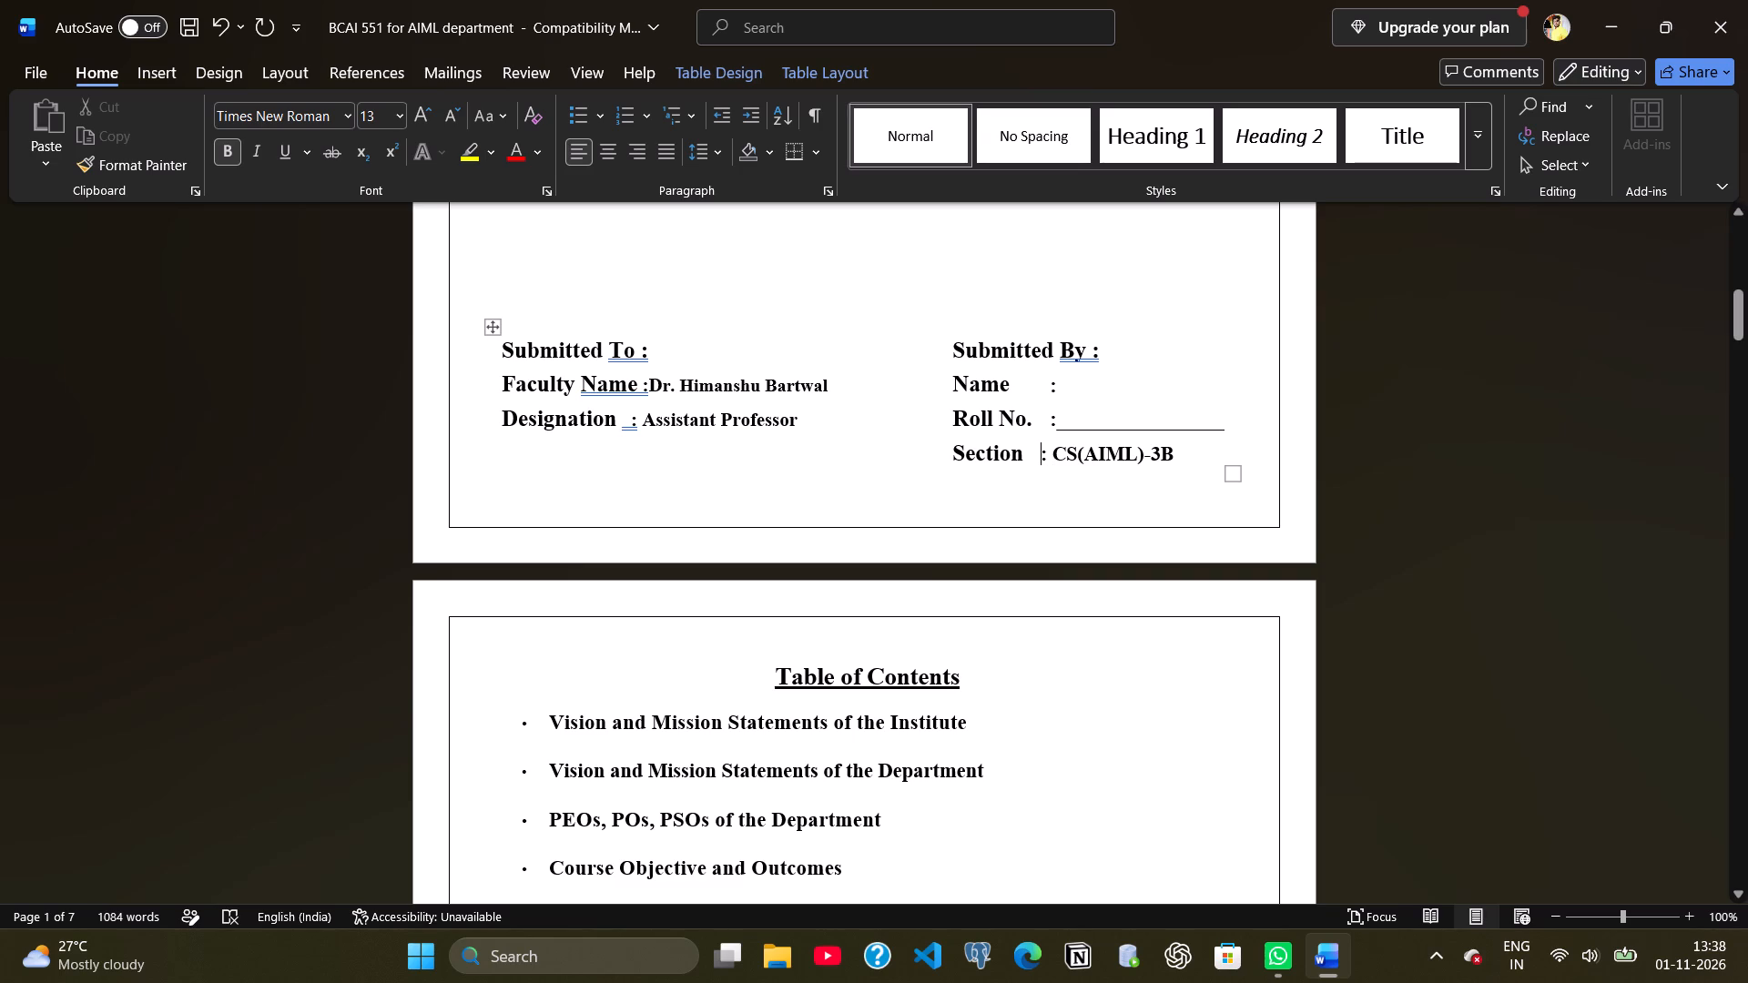
Remove the extra spaces before the Roll No. and Name colons to align them with the Section colon.
{"action": "left_click", "coordinate": [1050, 425]}
{"action": "key", "text": "BackSpace"}
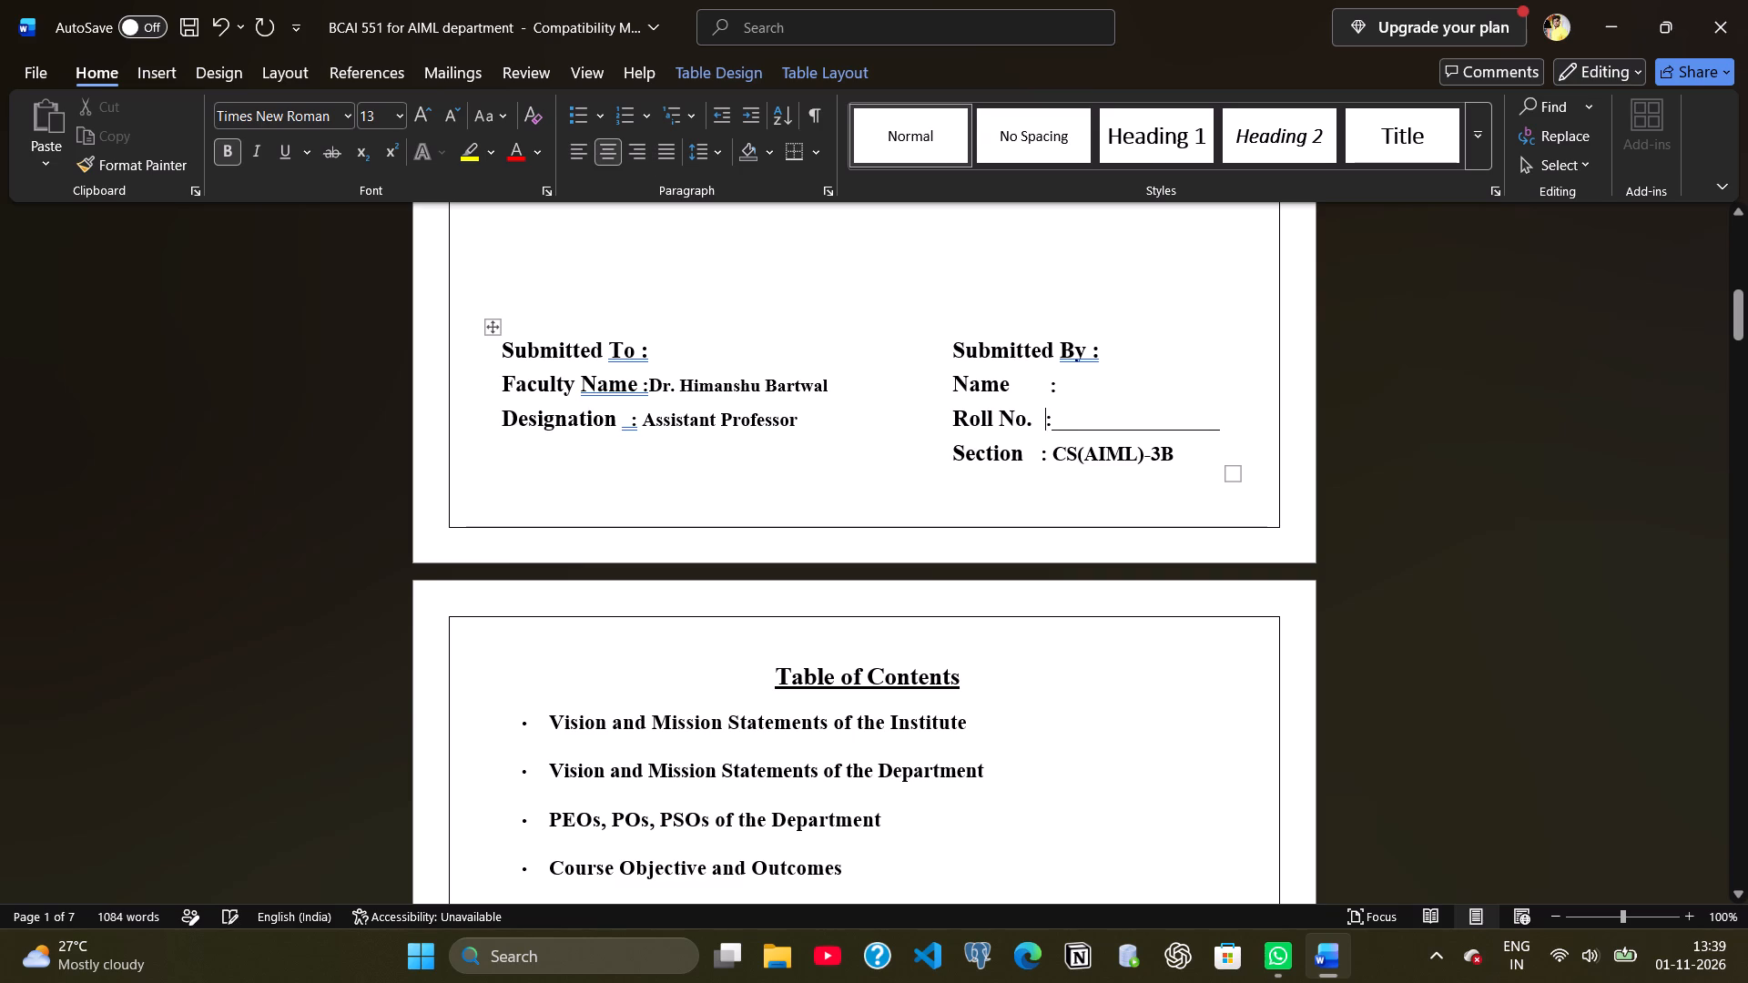
{"action": "key", "text": "BackSpace"}
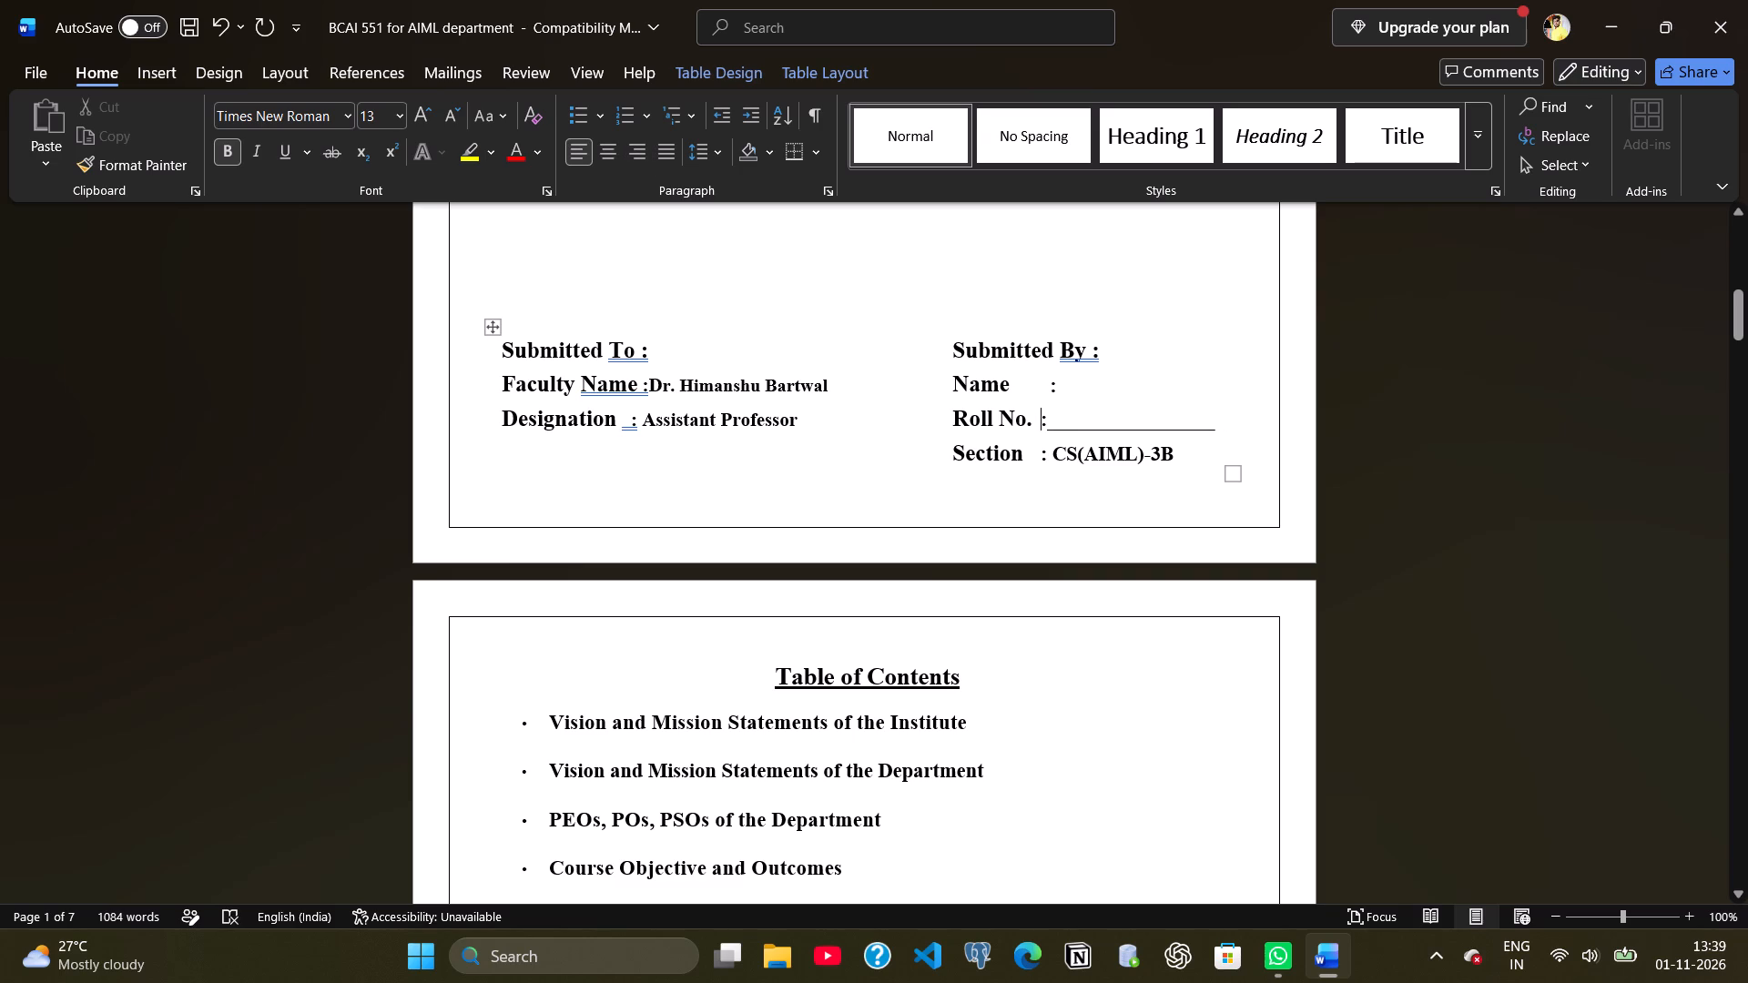
{"action": "key", "text": "BackSpace"}
{"action": "left_click", "coordinate": [1052, 382]}
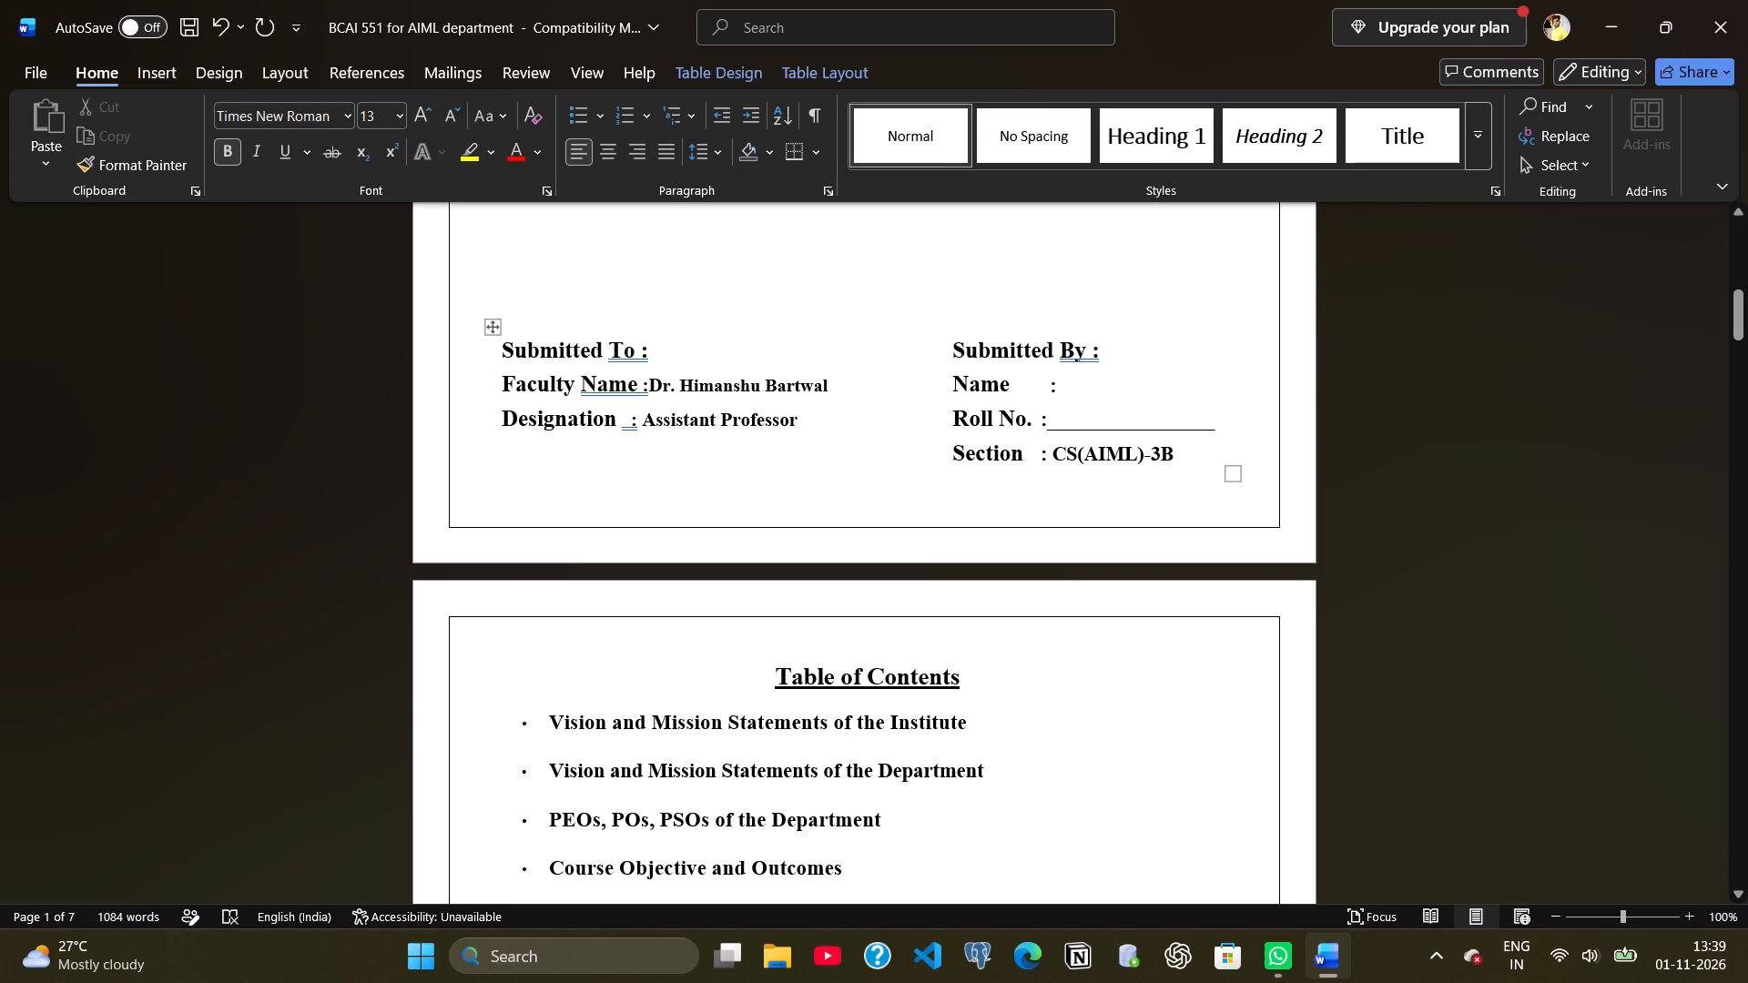
{"action": "left_click", "coordinate": [1052, 382]}
{"action": "key", "text": "BackSpace"}
{"action": "key", "text": "BackSpace"}
{"action": "key", "text": "BackSpace"}
{"action": "key", "text": "BackSpace"}
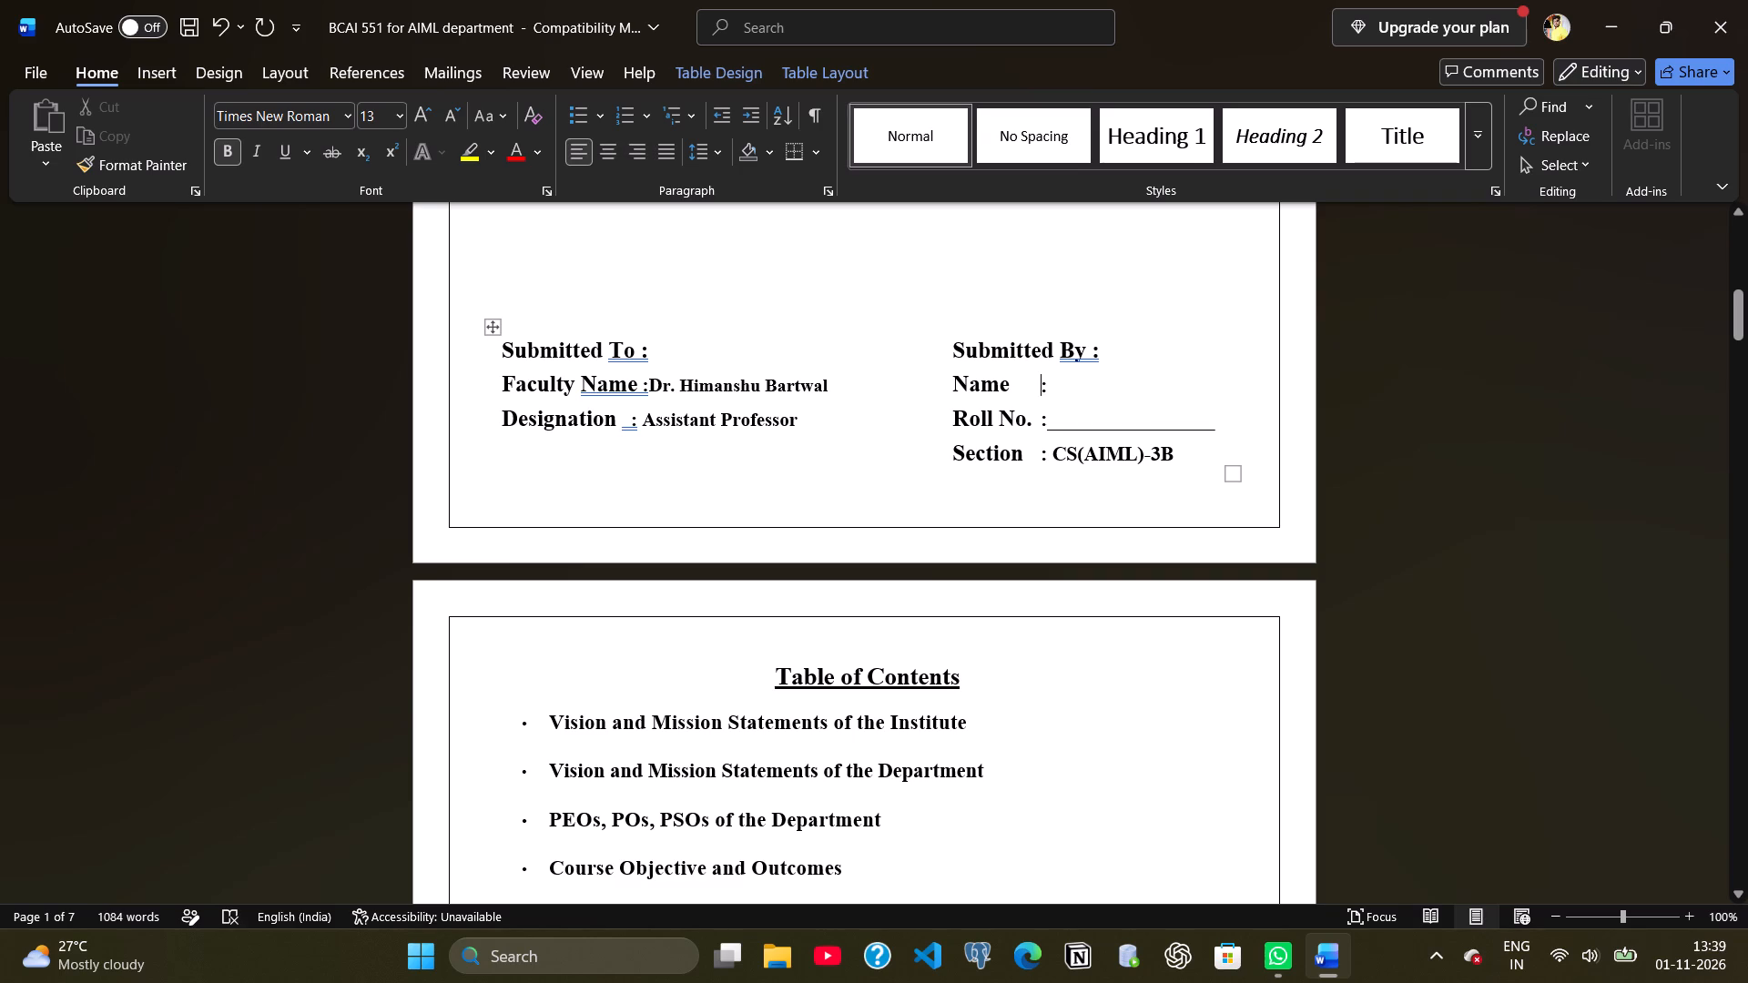
Replace the underscores in the Roll No. field with a space and the student's roll number.
{"action": "left_click", "coordinate": [1227, 420]}
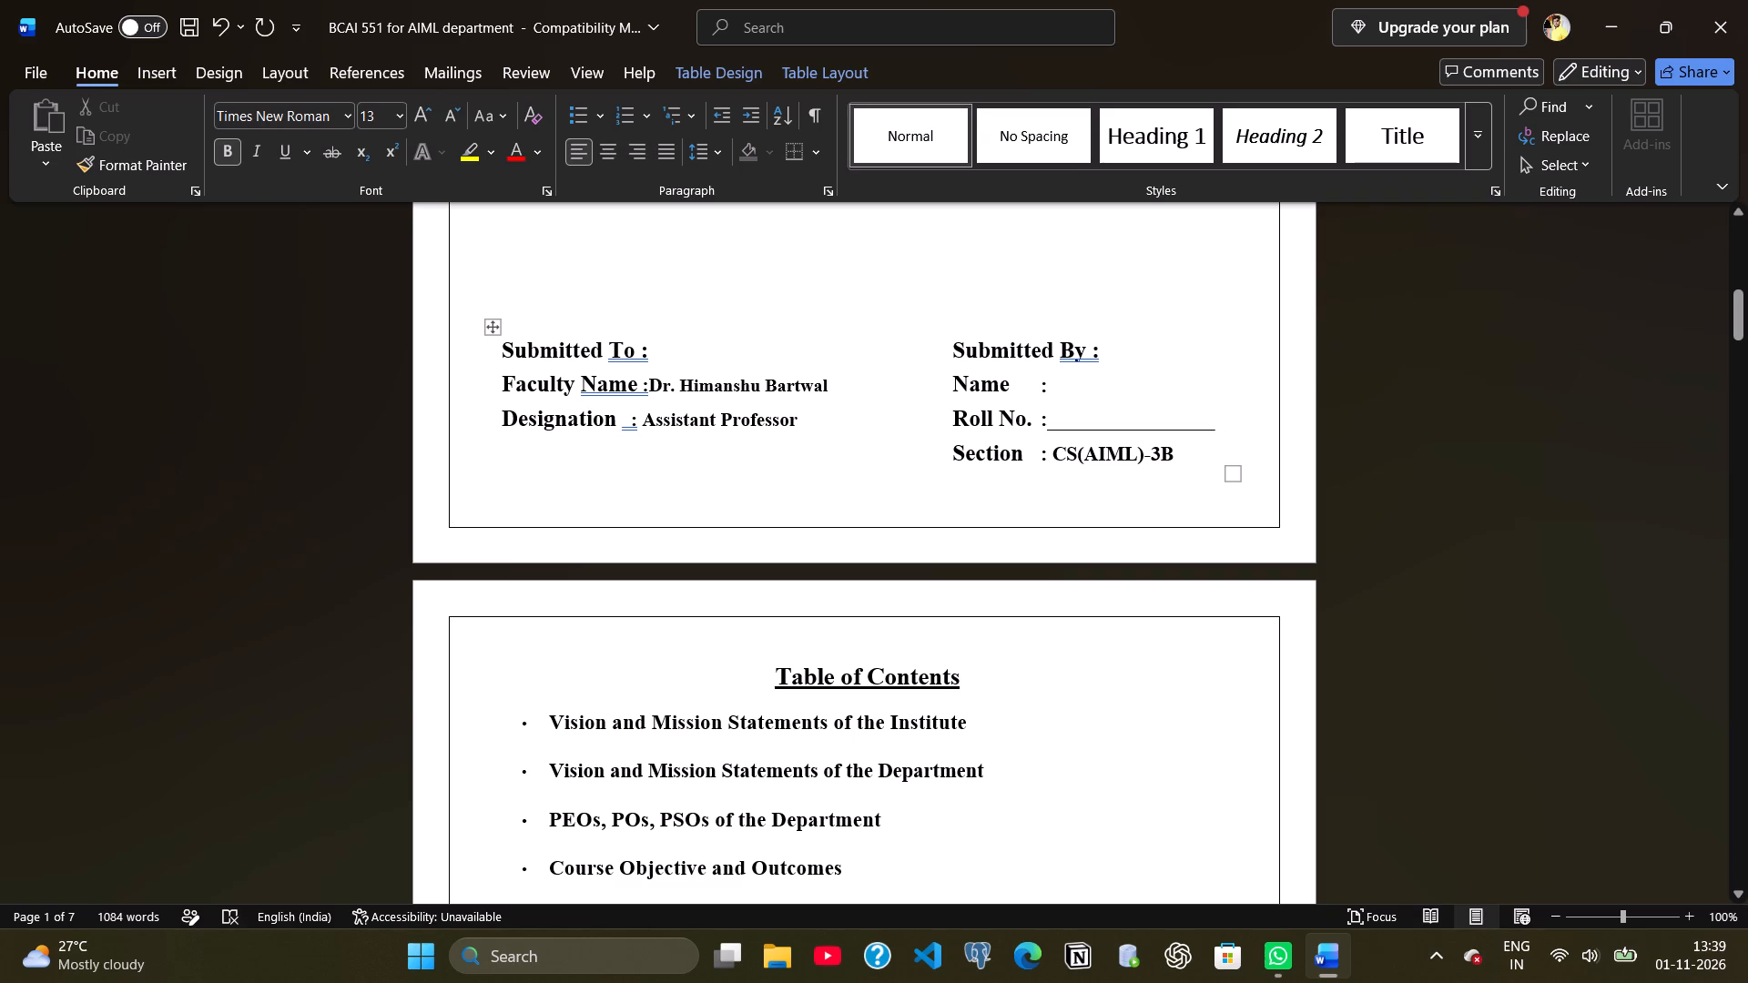
{"action": "left_click", "coordinate": [1220, 425]}
{"action": "key", "text": "BackSpace"}
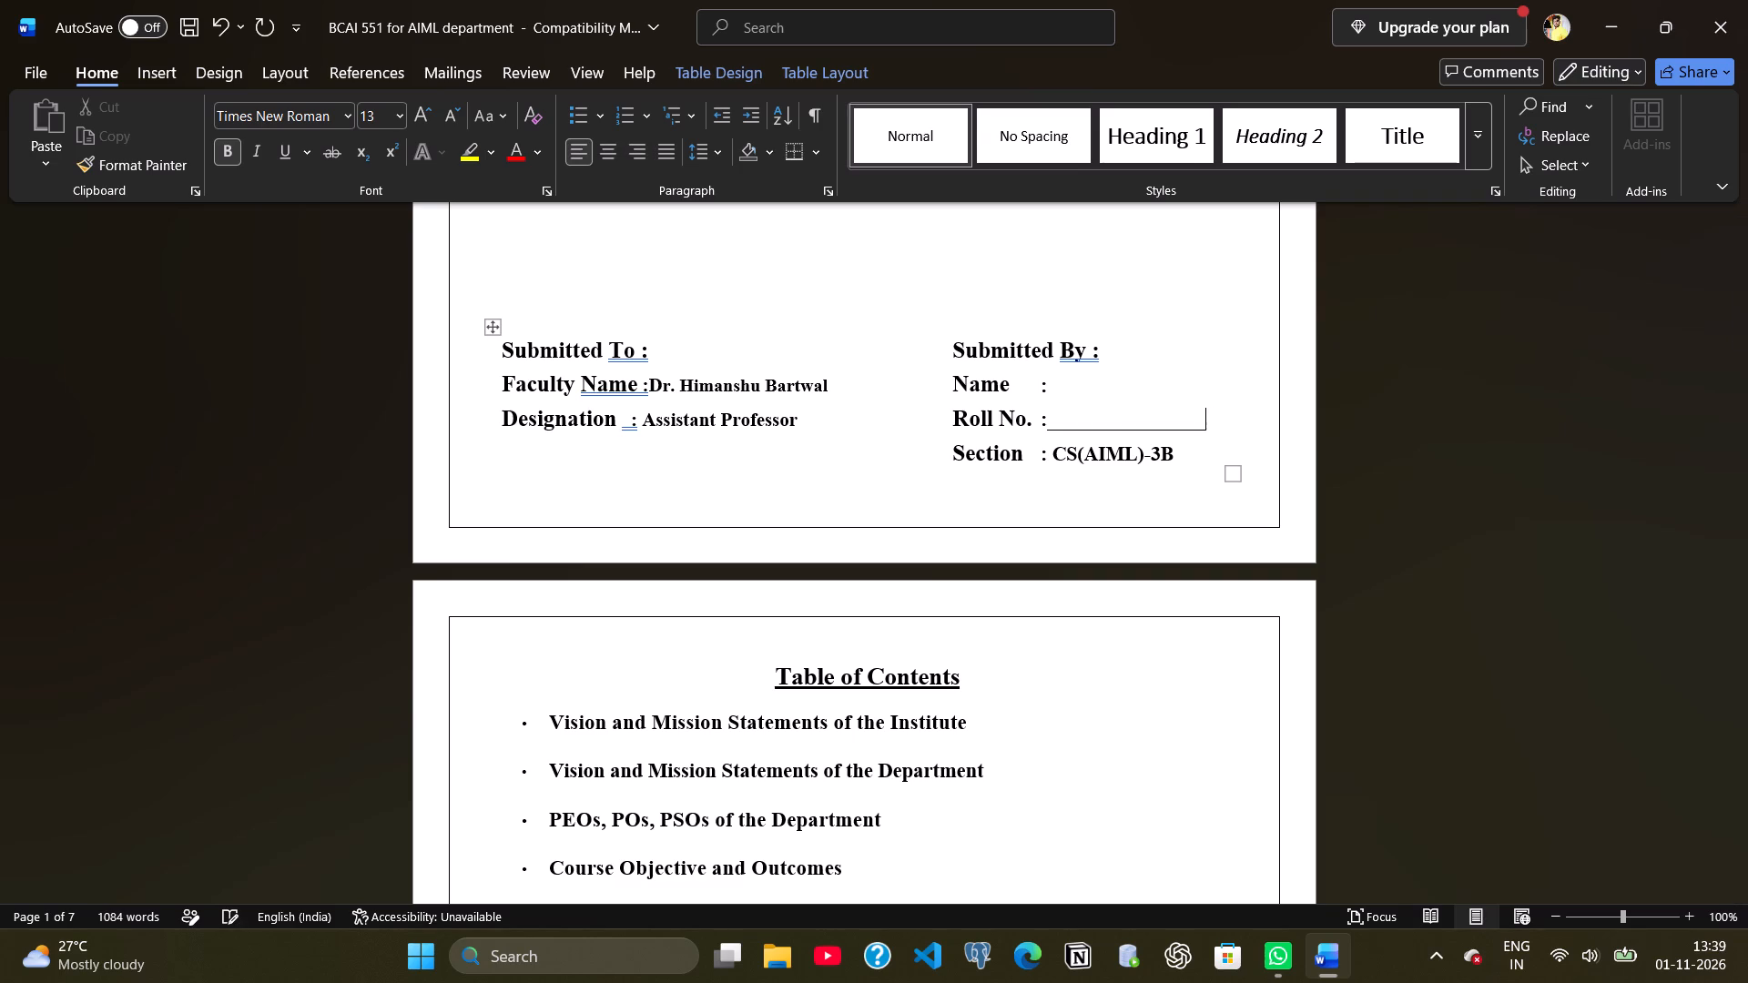
{"action": "key", "text": "BackSpace"}
{"action": "key", "text": "BackSpace"}
{"action": "key", "text": "BackSpace"}
{"action": "key", "text": "BackSpace"}
{"action": "key", "text": "BackSpace"}
{"action": "key", "text": "BackSpace"}
{"action": "key", "text": "BackSpace"}
{"action": "key", "text": "BackSpace"}
{"action": "key", "text": "BackSpace"}
{"action": "key", "text": "BackSpace"}
{"action": "key", "text": "BackSpace"}
{"action": "key", "text": "BackSpace"}
{"action": "key", "text": "BackSpace"}
{"action": "key", "text": "BackSpace"}
{"action": "key", "text": "BackSpace"}
{"action": "key", "text": "BackSpace"}
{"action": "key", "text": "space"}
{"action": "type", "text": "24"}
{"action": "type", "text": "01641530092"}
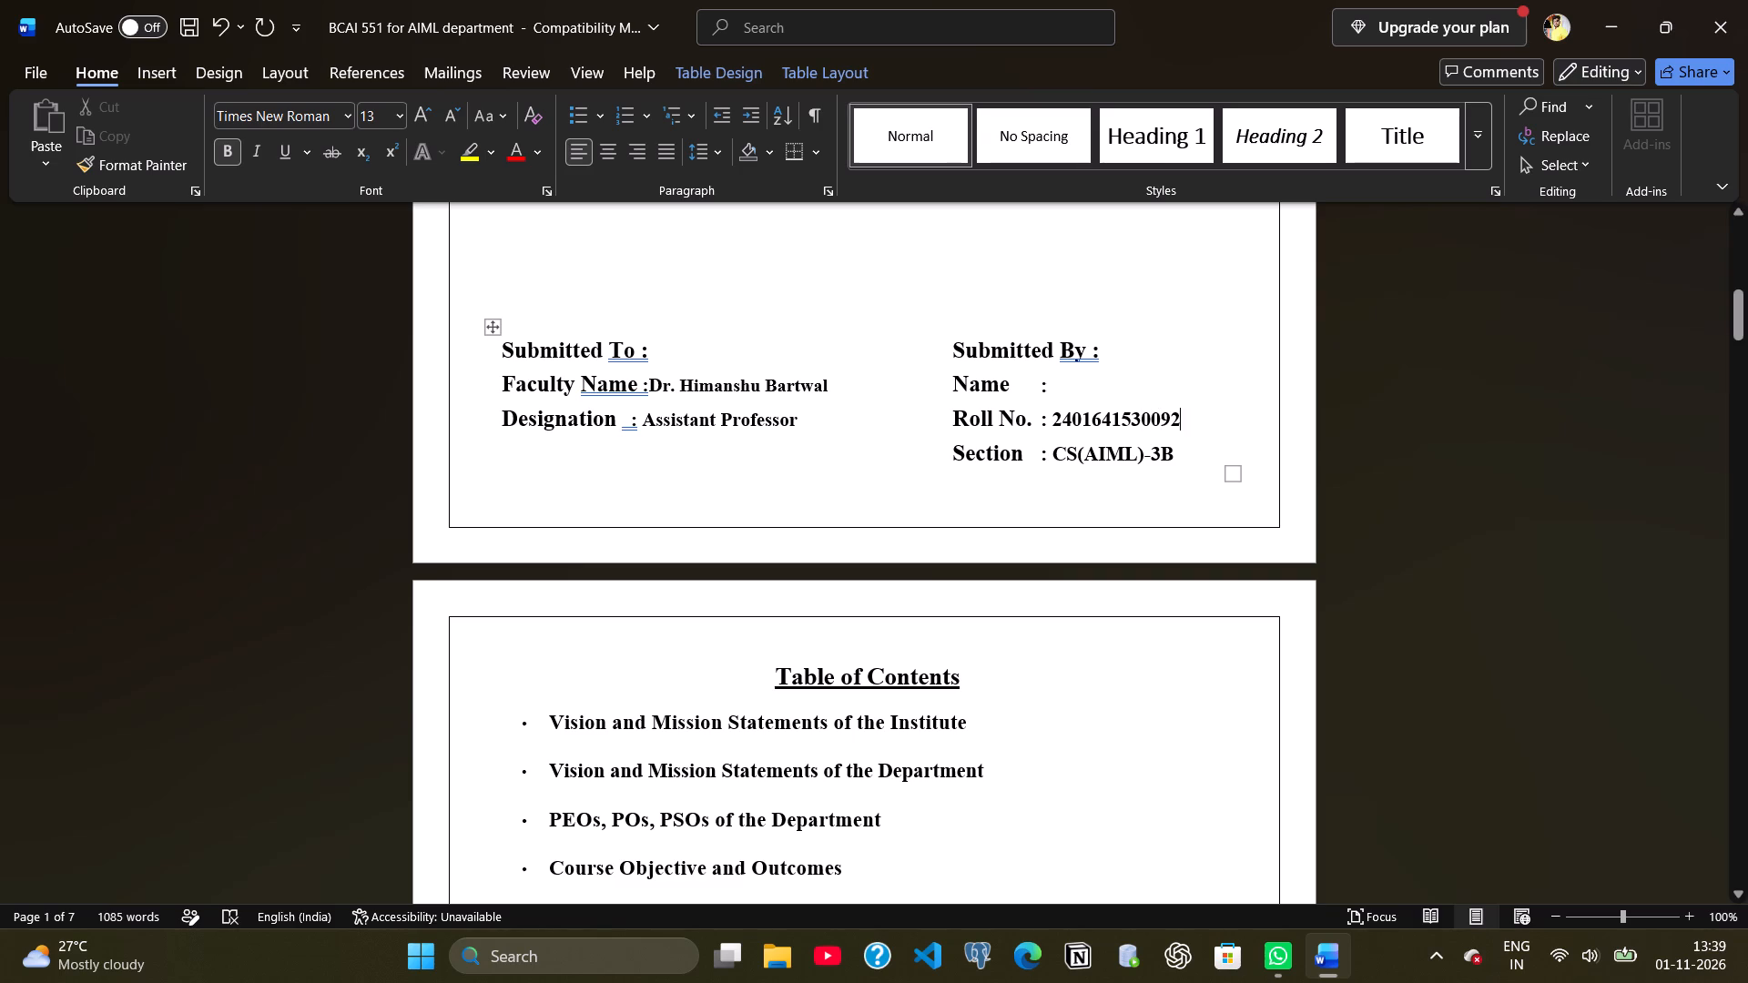
Enter the student's name in the Name field, with a space after the colon.
{"action": "left_click", "coordinate": [1082, 381]}
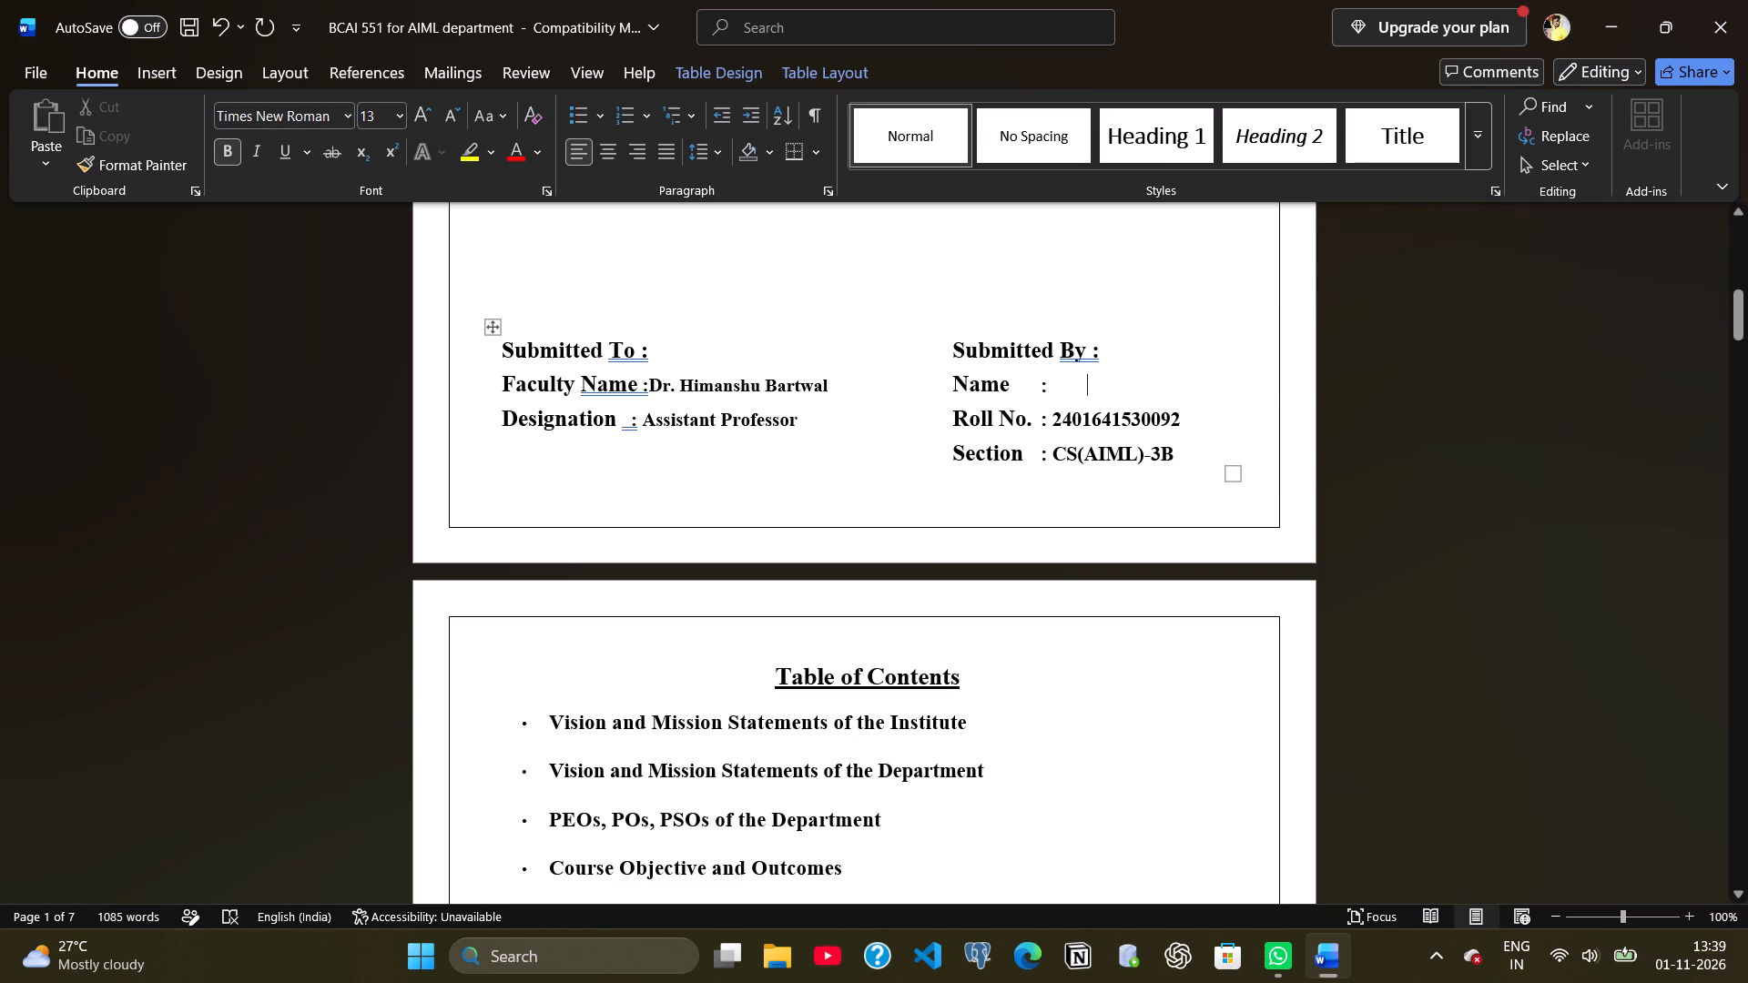
{"action": "left_click", "coordinate": [1051, 388]}
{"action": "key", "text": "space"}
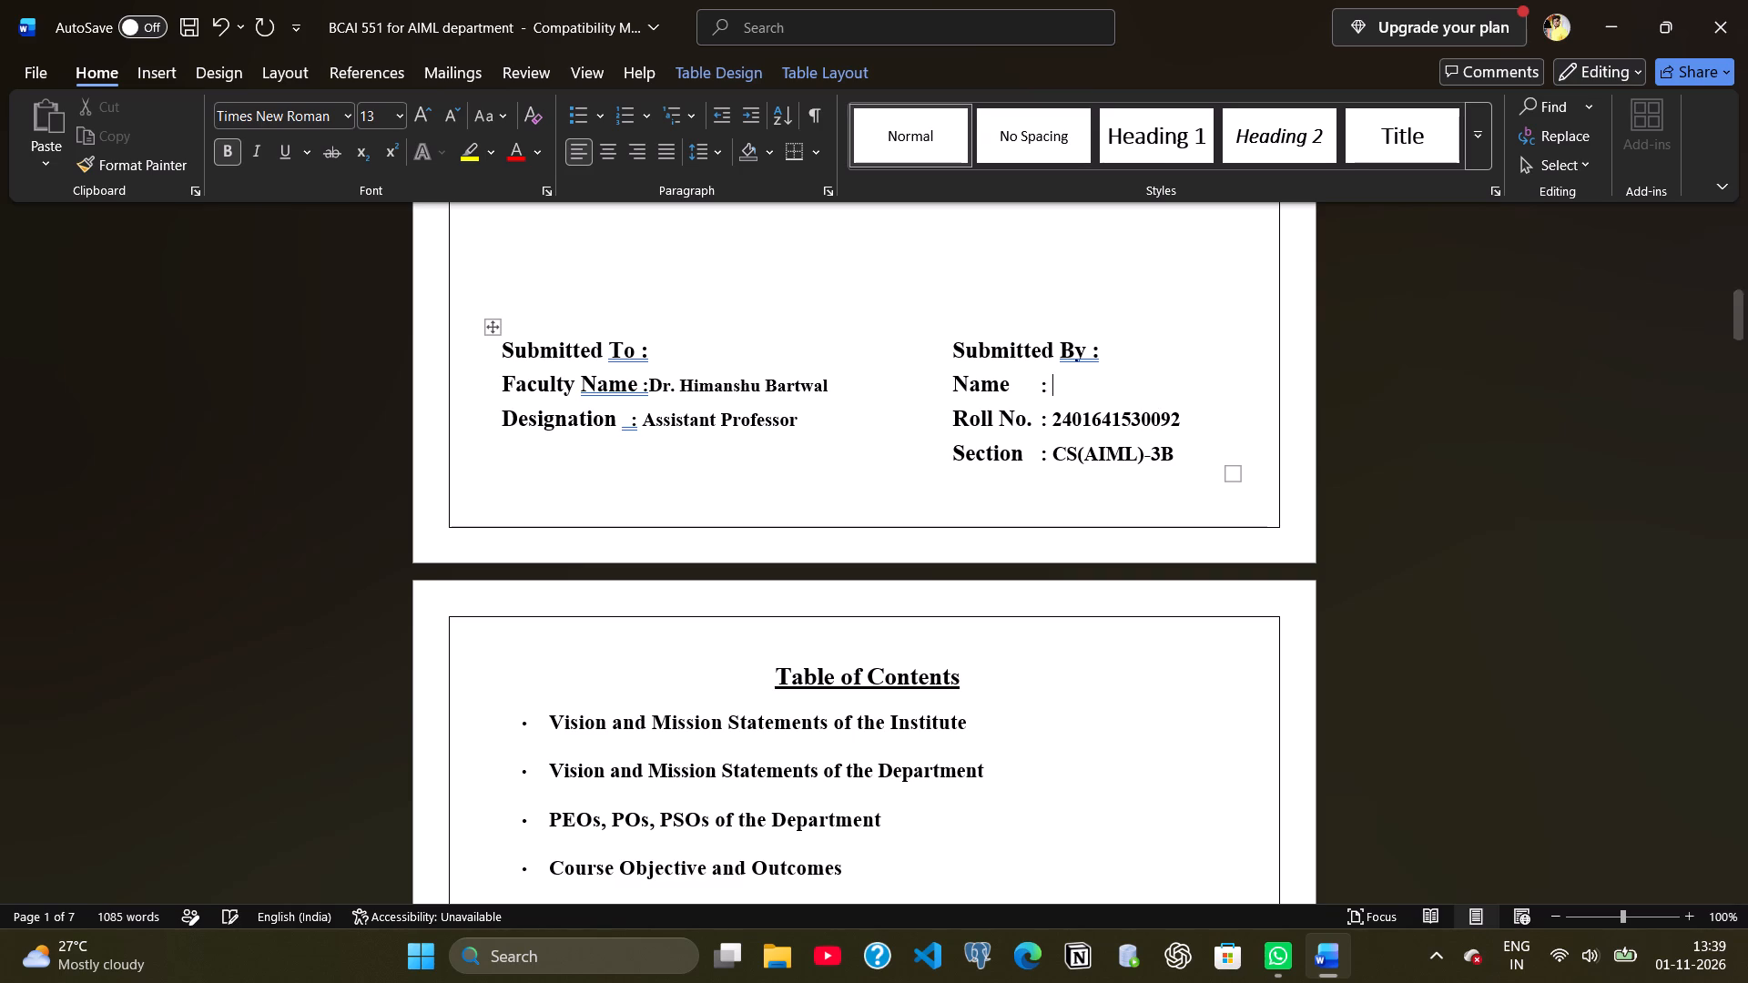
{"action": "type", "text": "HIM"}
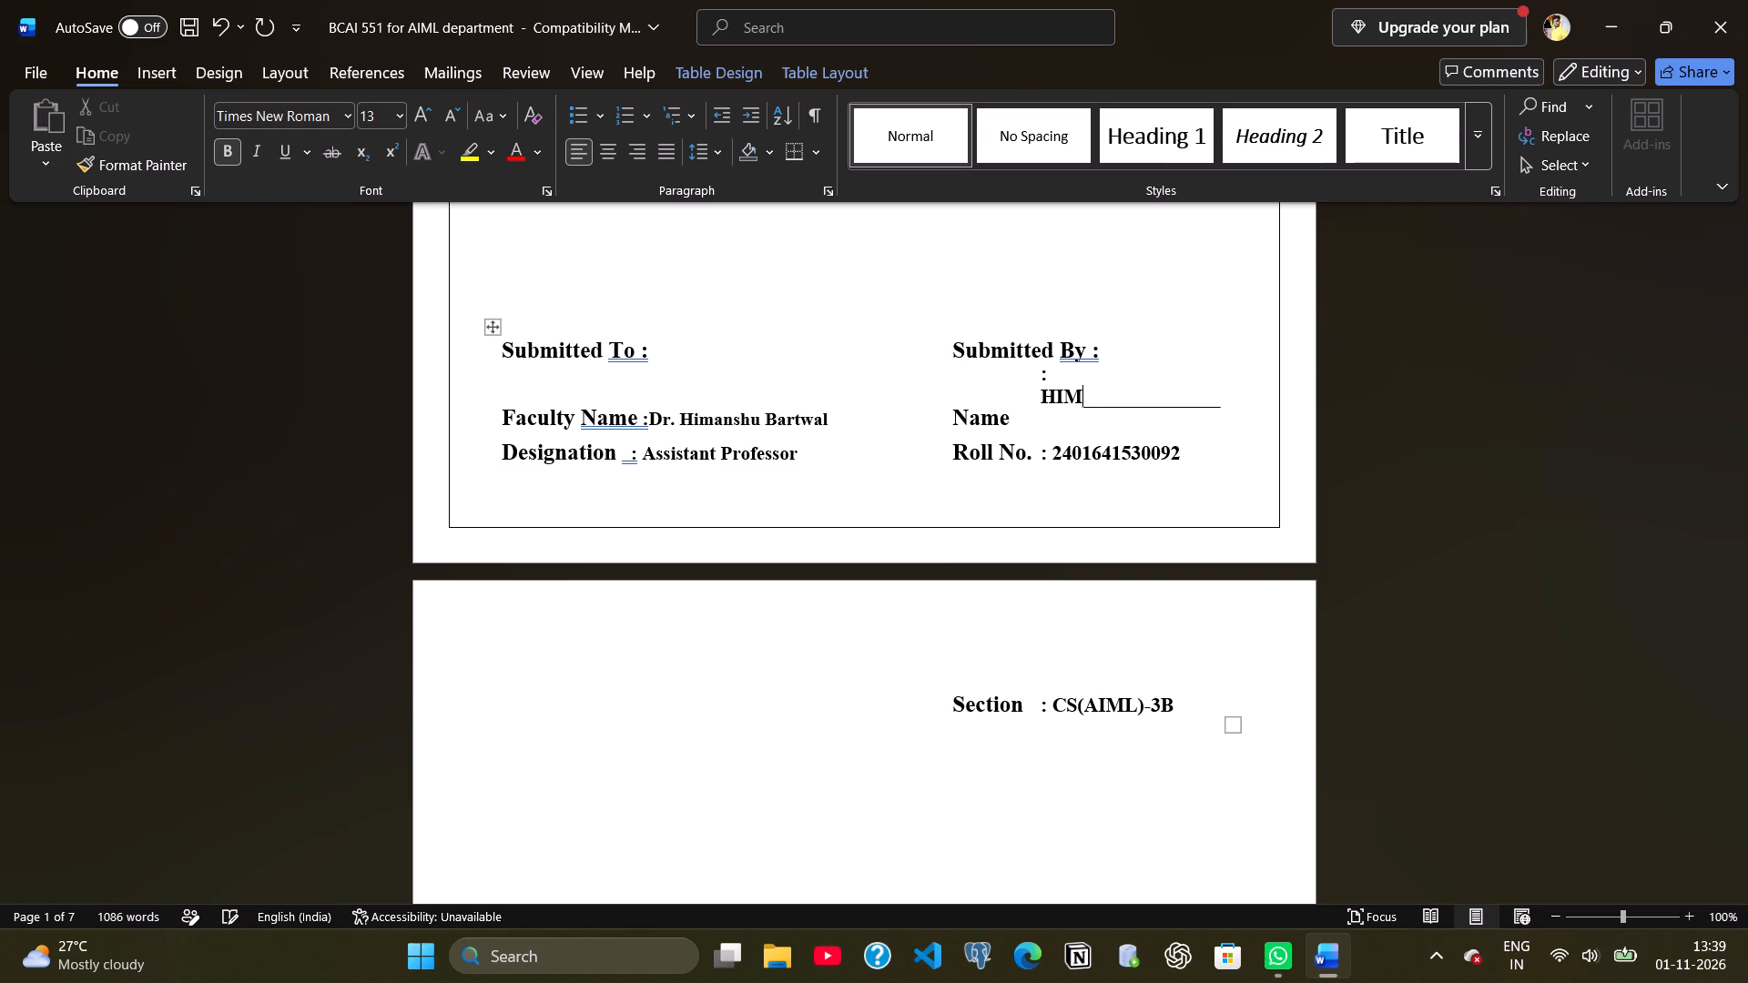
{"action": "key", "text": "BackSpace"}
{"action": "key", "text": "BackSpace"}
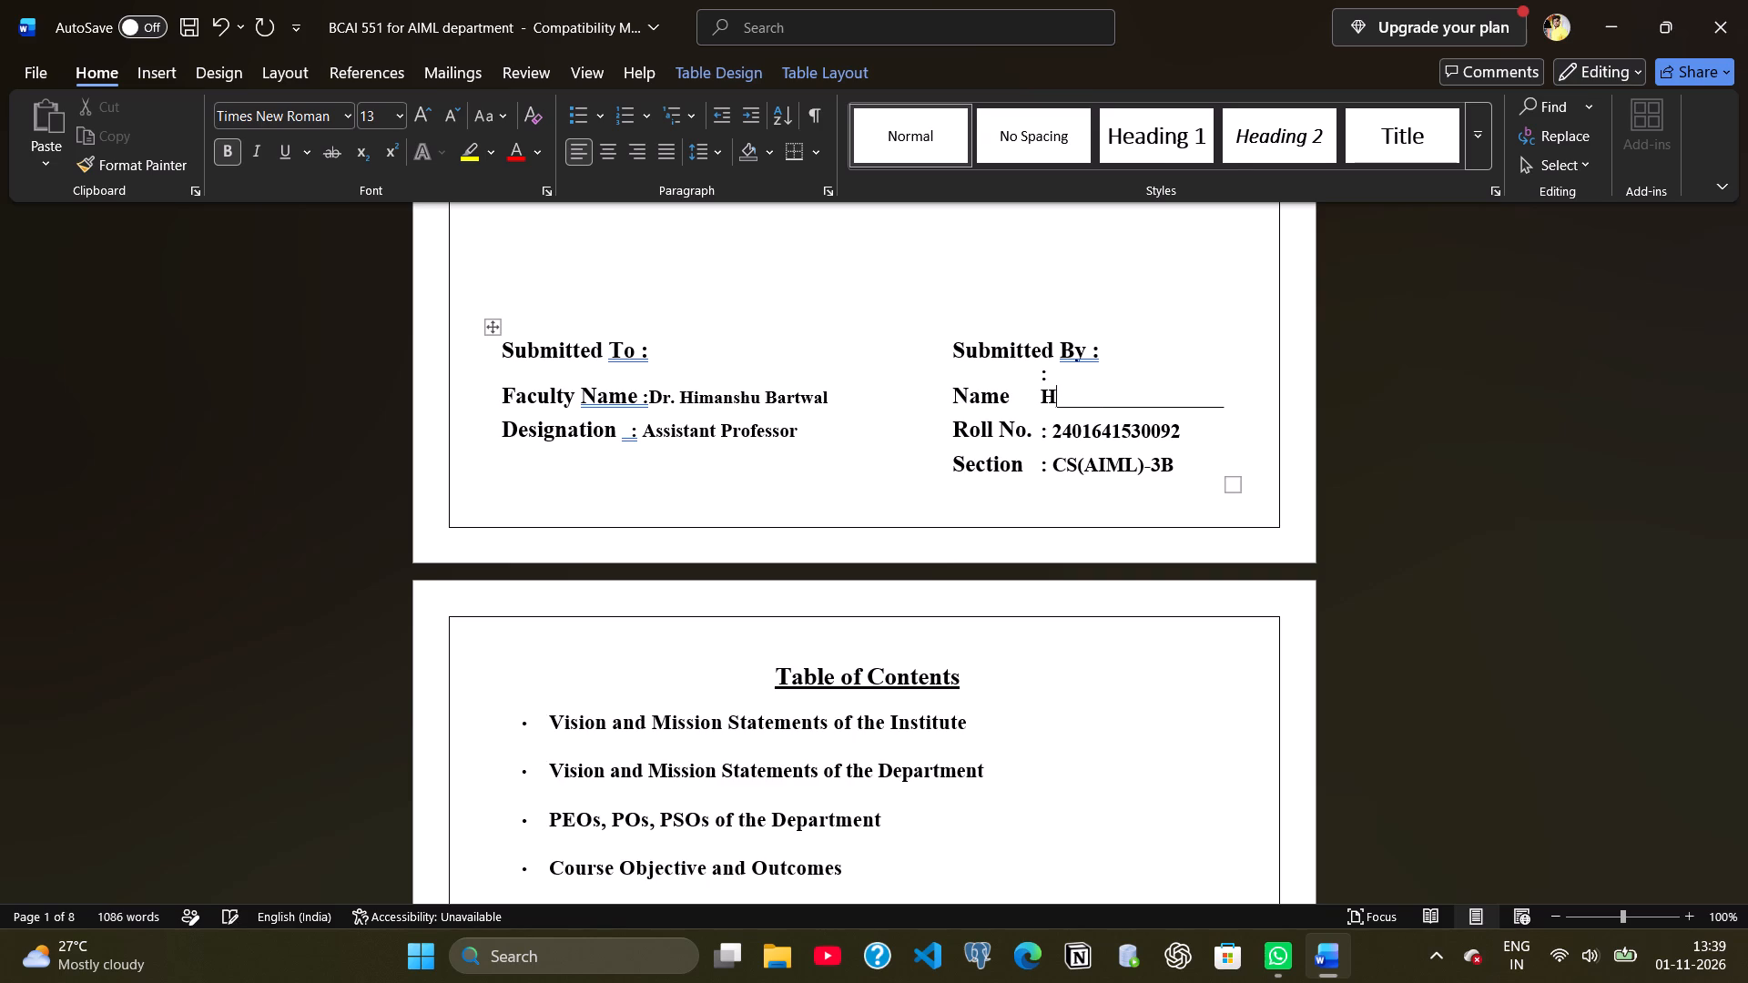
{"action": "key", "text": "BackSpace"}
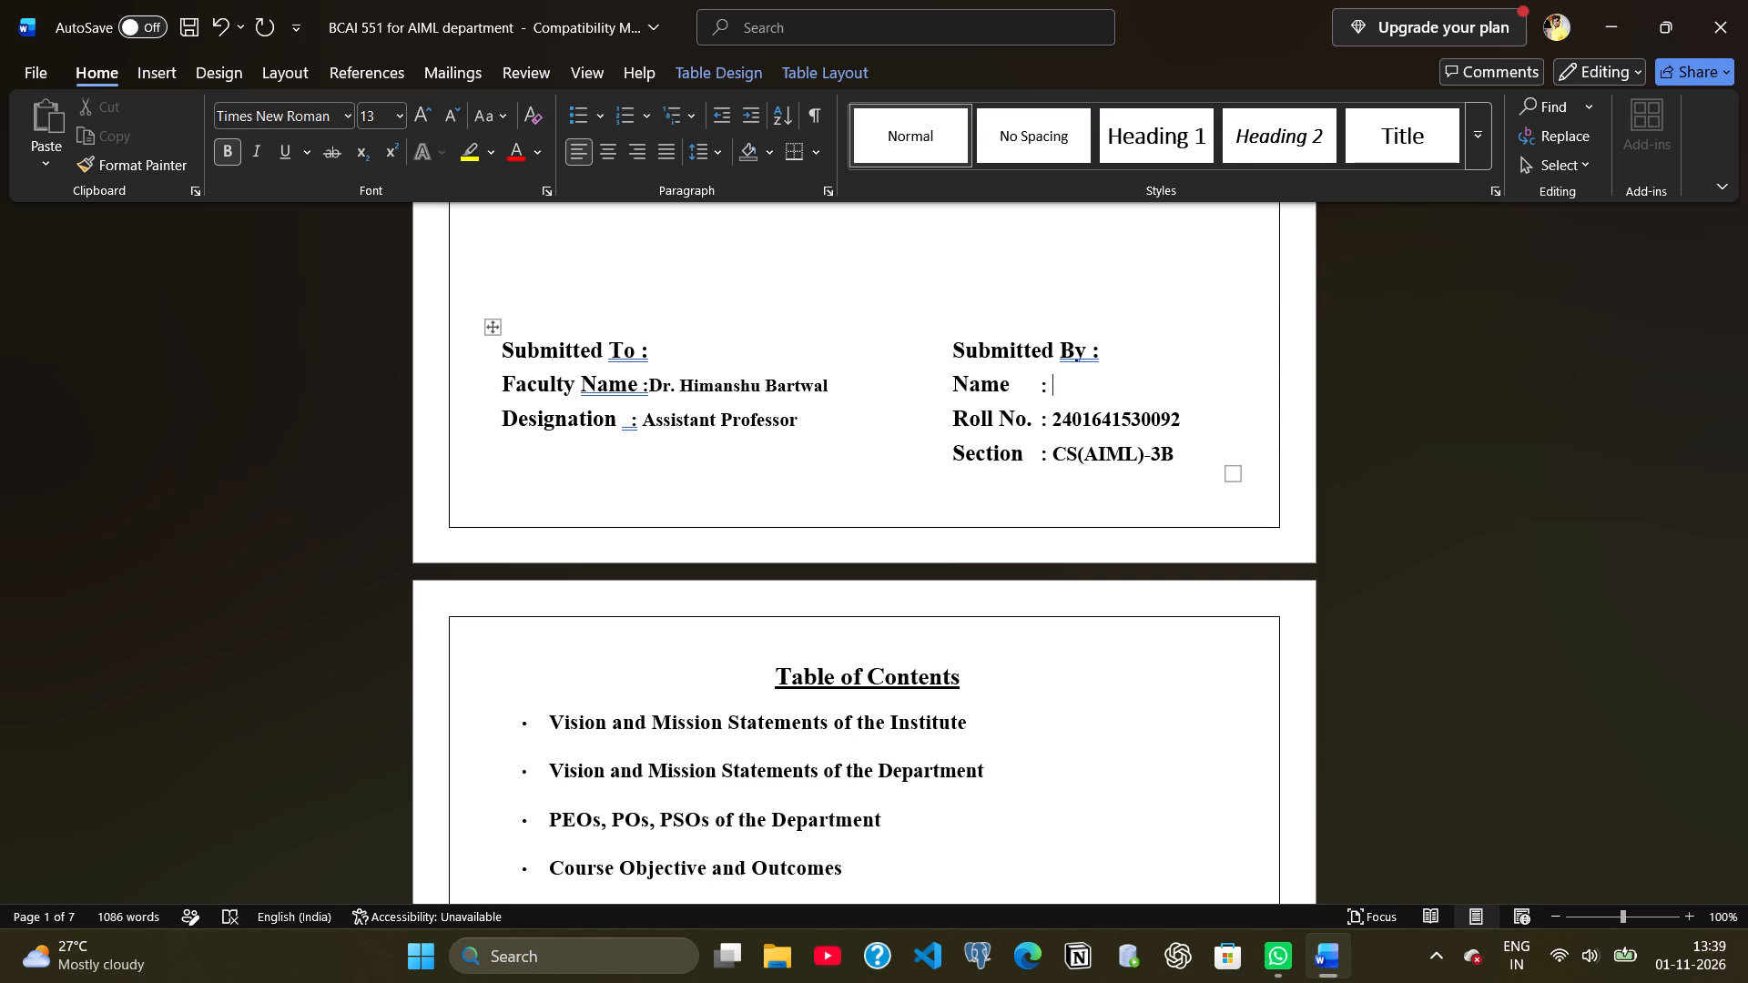
Delete the leftover underscores from the Name field under Submitted By, keeping the colon and the space after it.
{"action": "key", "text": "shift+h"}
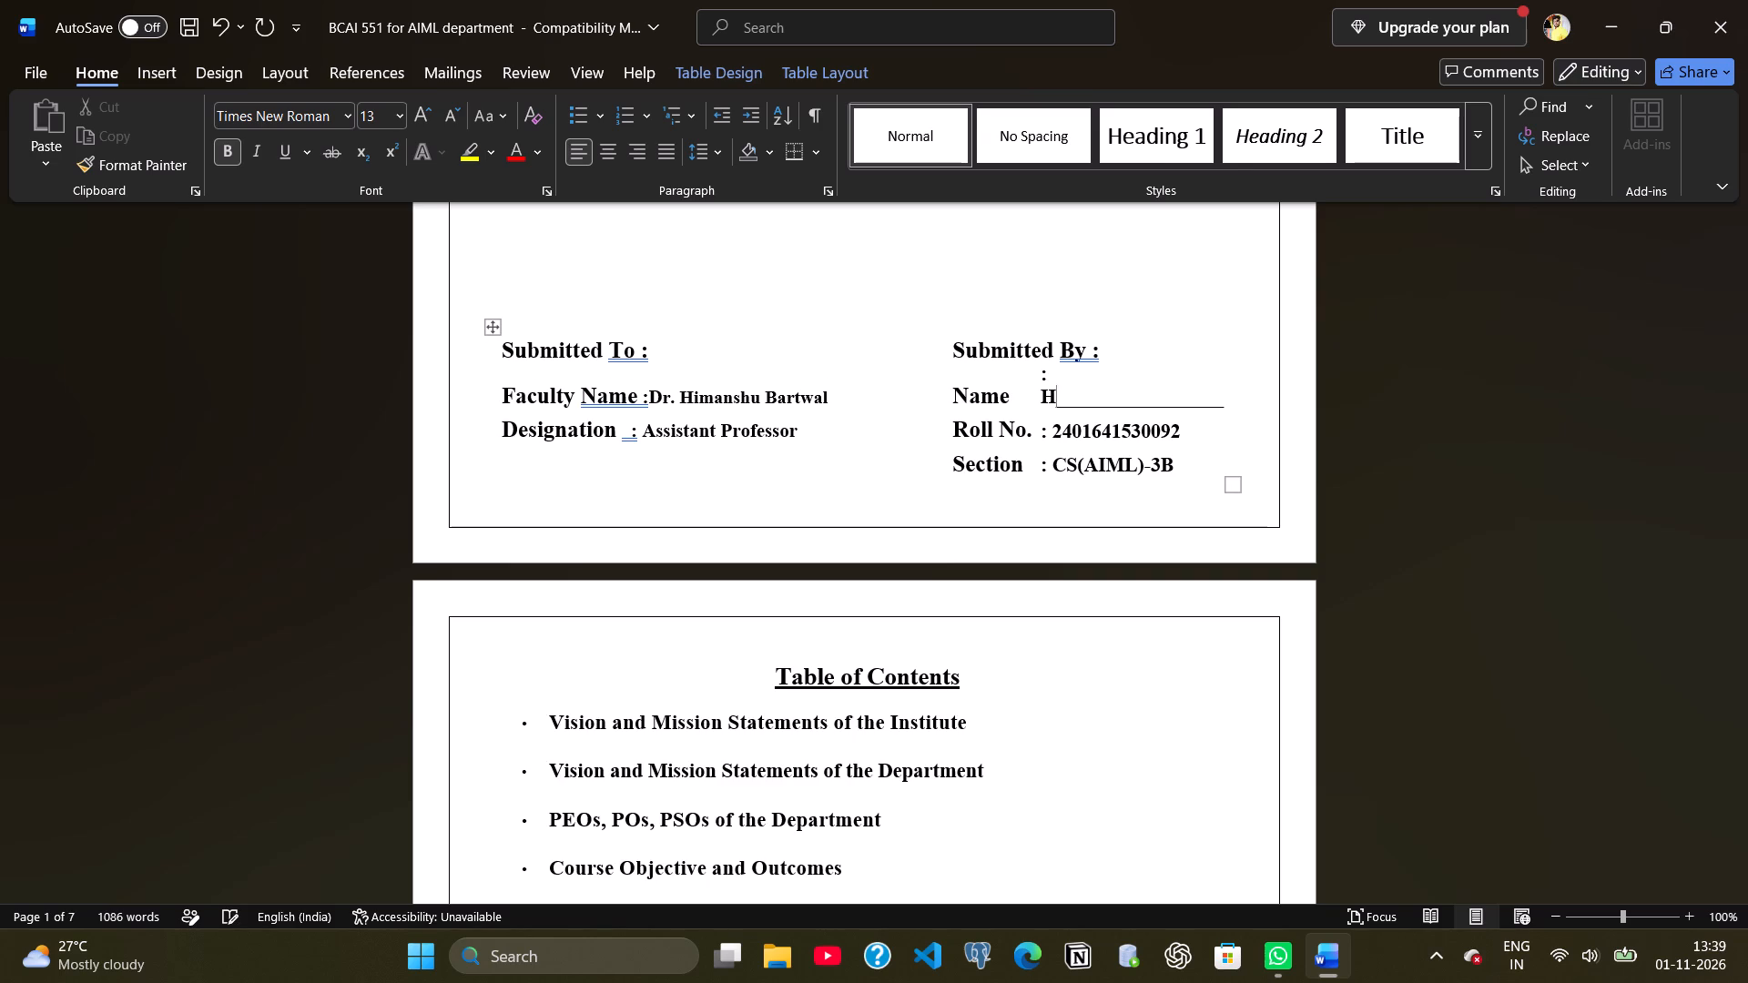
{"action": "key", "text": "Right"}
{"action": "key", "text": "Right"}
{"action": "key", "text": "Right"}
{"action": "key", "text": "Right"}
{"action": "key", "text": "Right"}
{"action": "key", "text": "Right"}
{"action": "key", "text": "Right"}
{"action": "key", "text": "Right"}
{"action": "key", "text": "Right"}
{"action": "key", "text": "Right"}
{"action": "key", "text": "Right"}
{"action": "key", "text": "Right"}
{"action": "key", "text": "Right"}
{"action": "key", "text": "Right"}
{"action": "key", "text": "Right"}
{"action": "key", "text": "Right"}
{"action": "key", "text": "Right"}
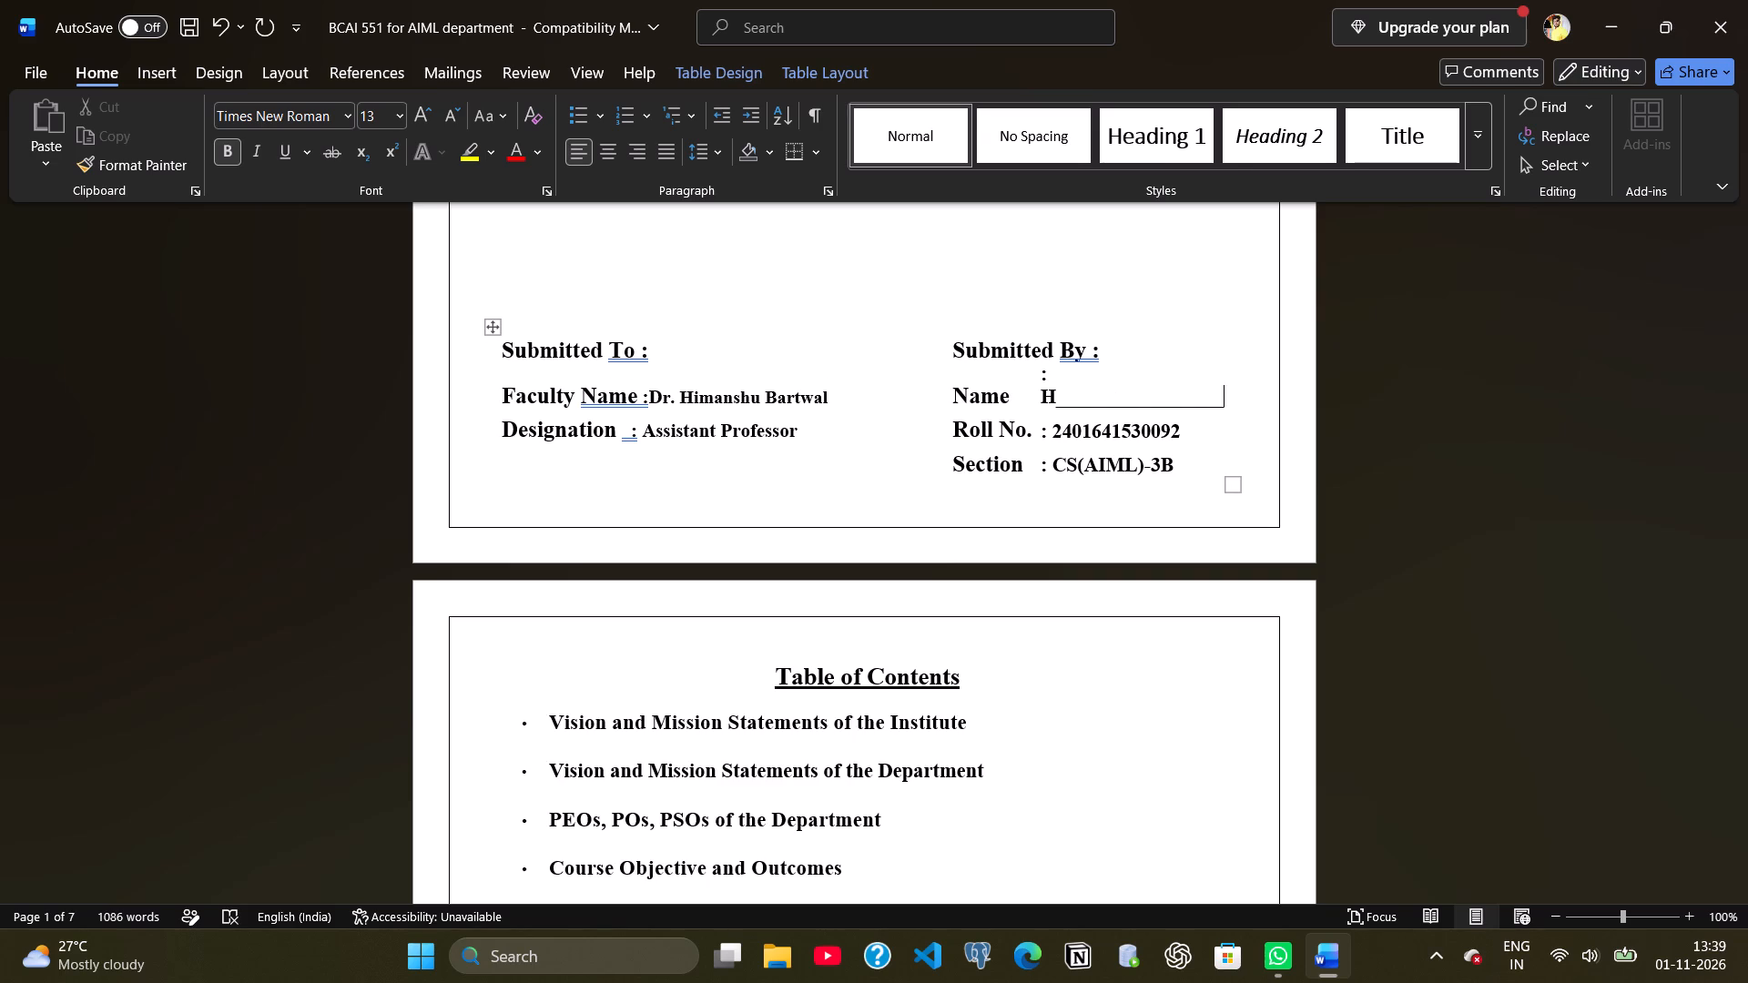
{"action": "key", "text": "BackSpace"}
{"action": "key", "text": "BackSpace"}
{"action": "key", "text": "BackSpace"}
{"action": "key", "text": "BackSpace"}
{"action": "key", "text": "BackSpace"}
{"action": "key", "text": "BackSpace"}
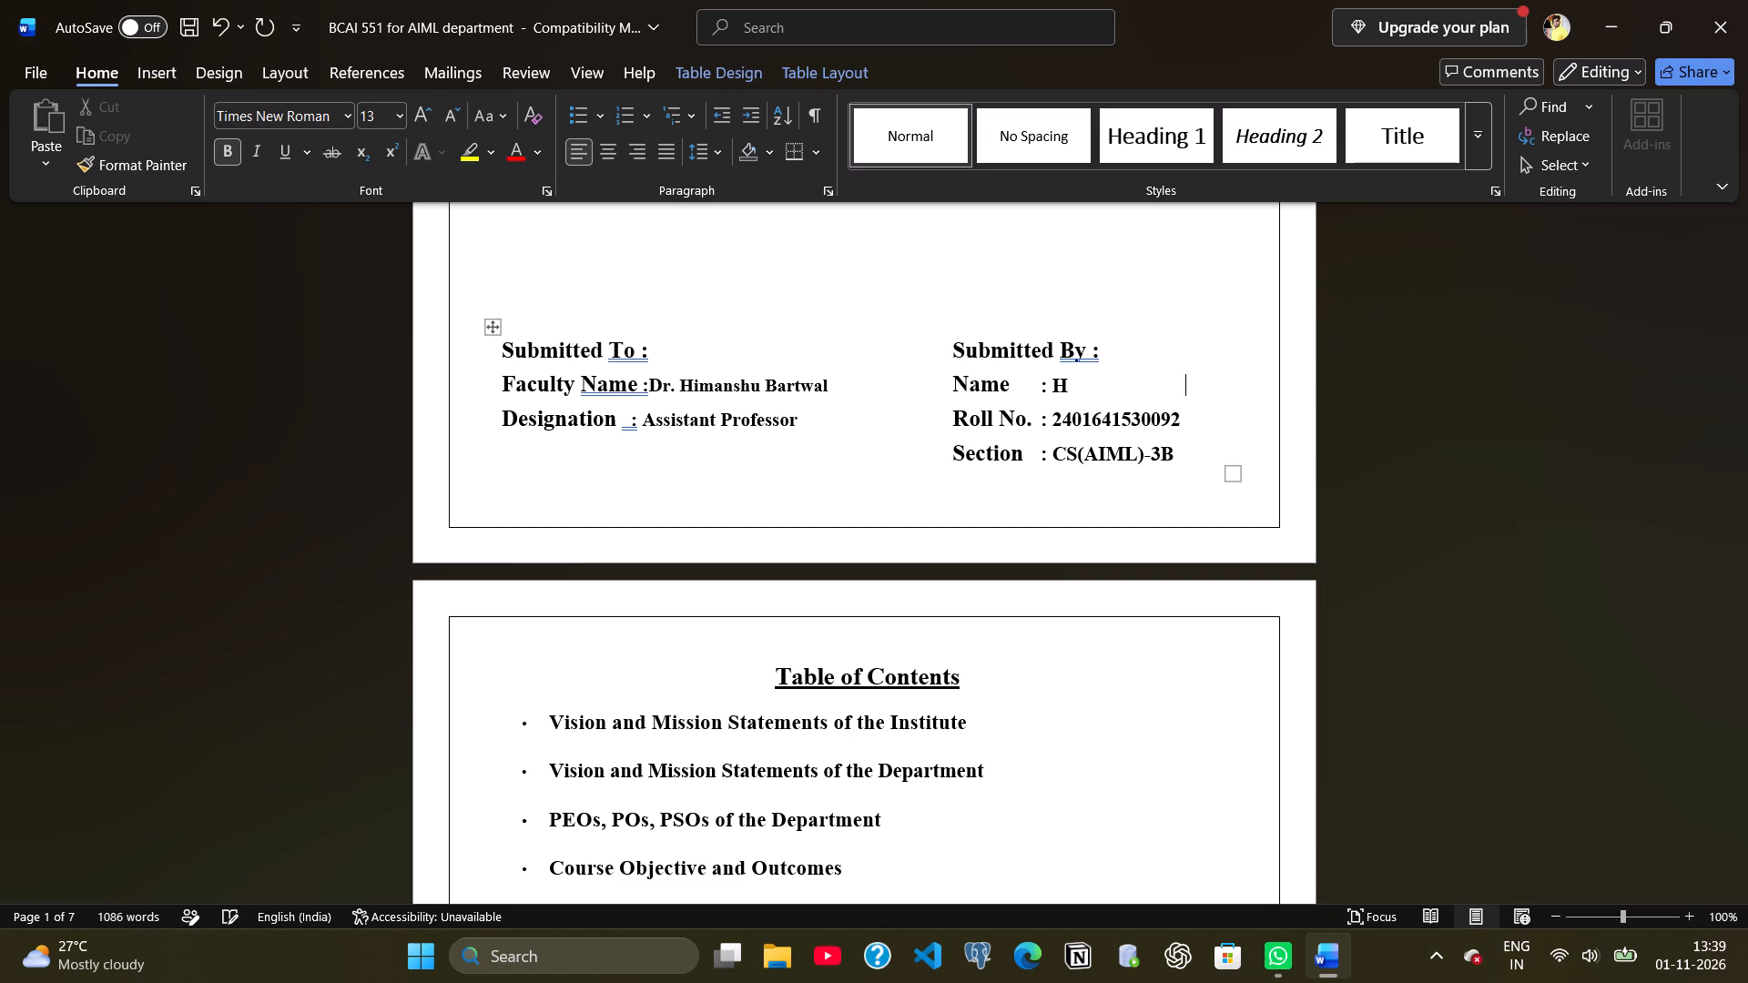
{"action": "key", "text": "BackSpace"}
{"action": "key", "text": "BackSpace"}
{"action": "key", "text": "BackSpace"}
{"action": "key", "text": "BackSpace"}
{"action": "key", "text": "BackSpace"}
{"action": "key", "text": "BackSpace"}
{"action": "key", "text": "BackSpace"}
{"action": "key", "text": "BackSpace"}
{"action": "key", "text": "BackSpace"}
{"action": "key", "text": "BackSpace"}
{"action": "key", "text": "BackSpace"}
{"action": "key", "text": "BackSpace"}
Enter the student's full name in the Name field under Submitted By, in title case.
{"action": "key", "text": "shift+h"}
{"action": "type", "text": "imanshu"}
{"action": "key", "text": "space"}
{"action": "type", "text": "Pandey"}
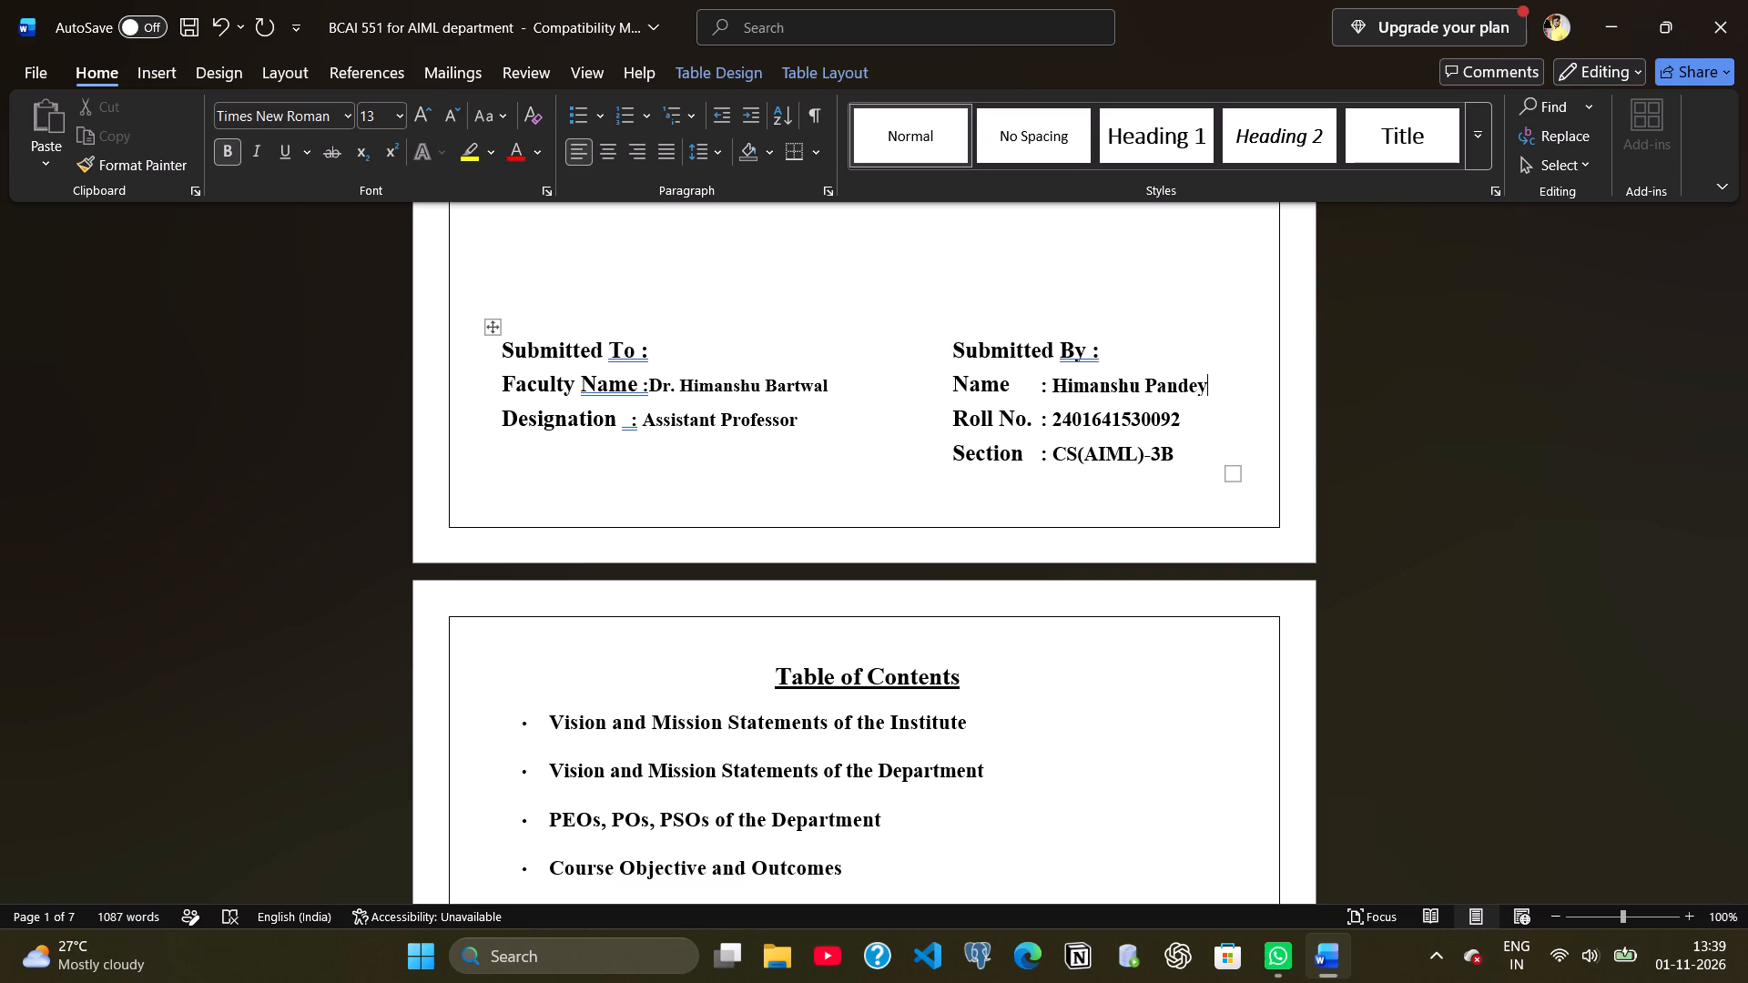
Insert a space between the Faculty Name colon and the faculty member's name under Submitted To.
{"action": "scroll", "coordinate": [1090, 438], "scroll_direction": "up", "scroll_amount": 4}
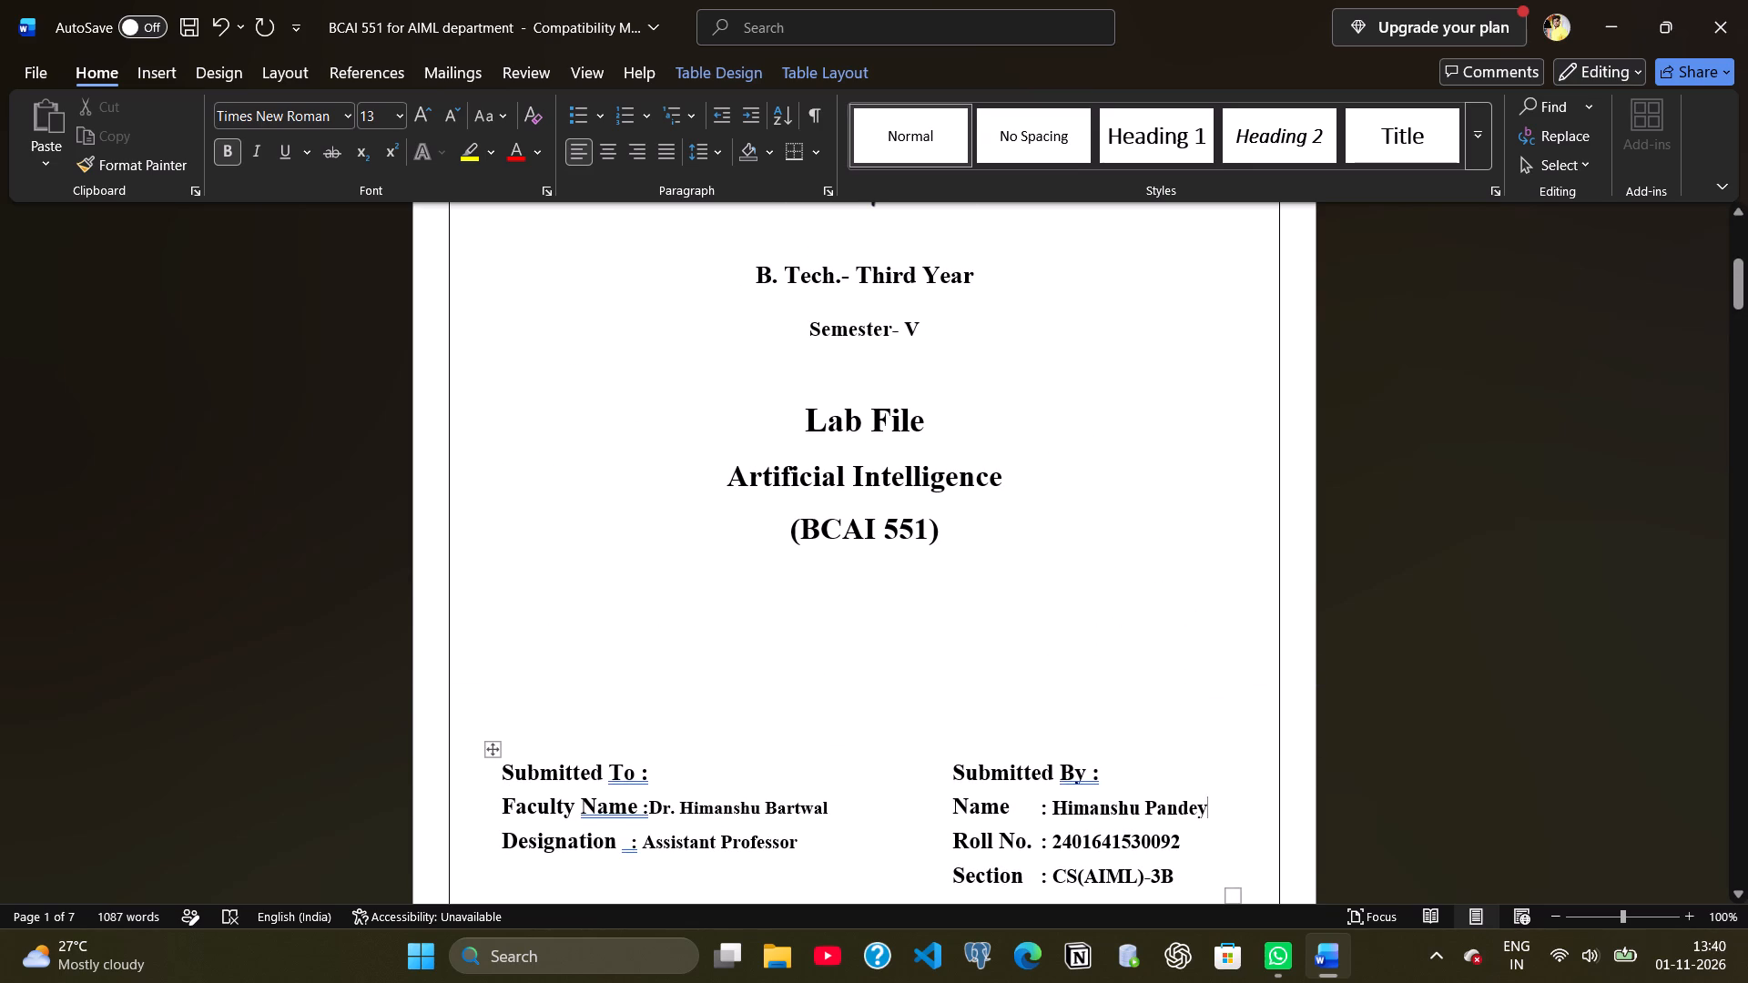
{"action": "scroll", "coordinate": [1090, 438], "scroll_direction": "down", "scroll_amount": 1}
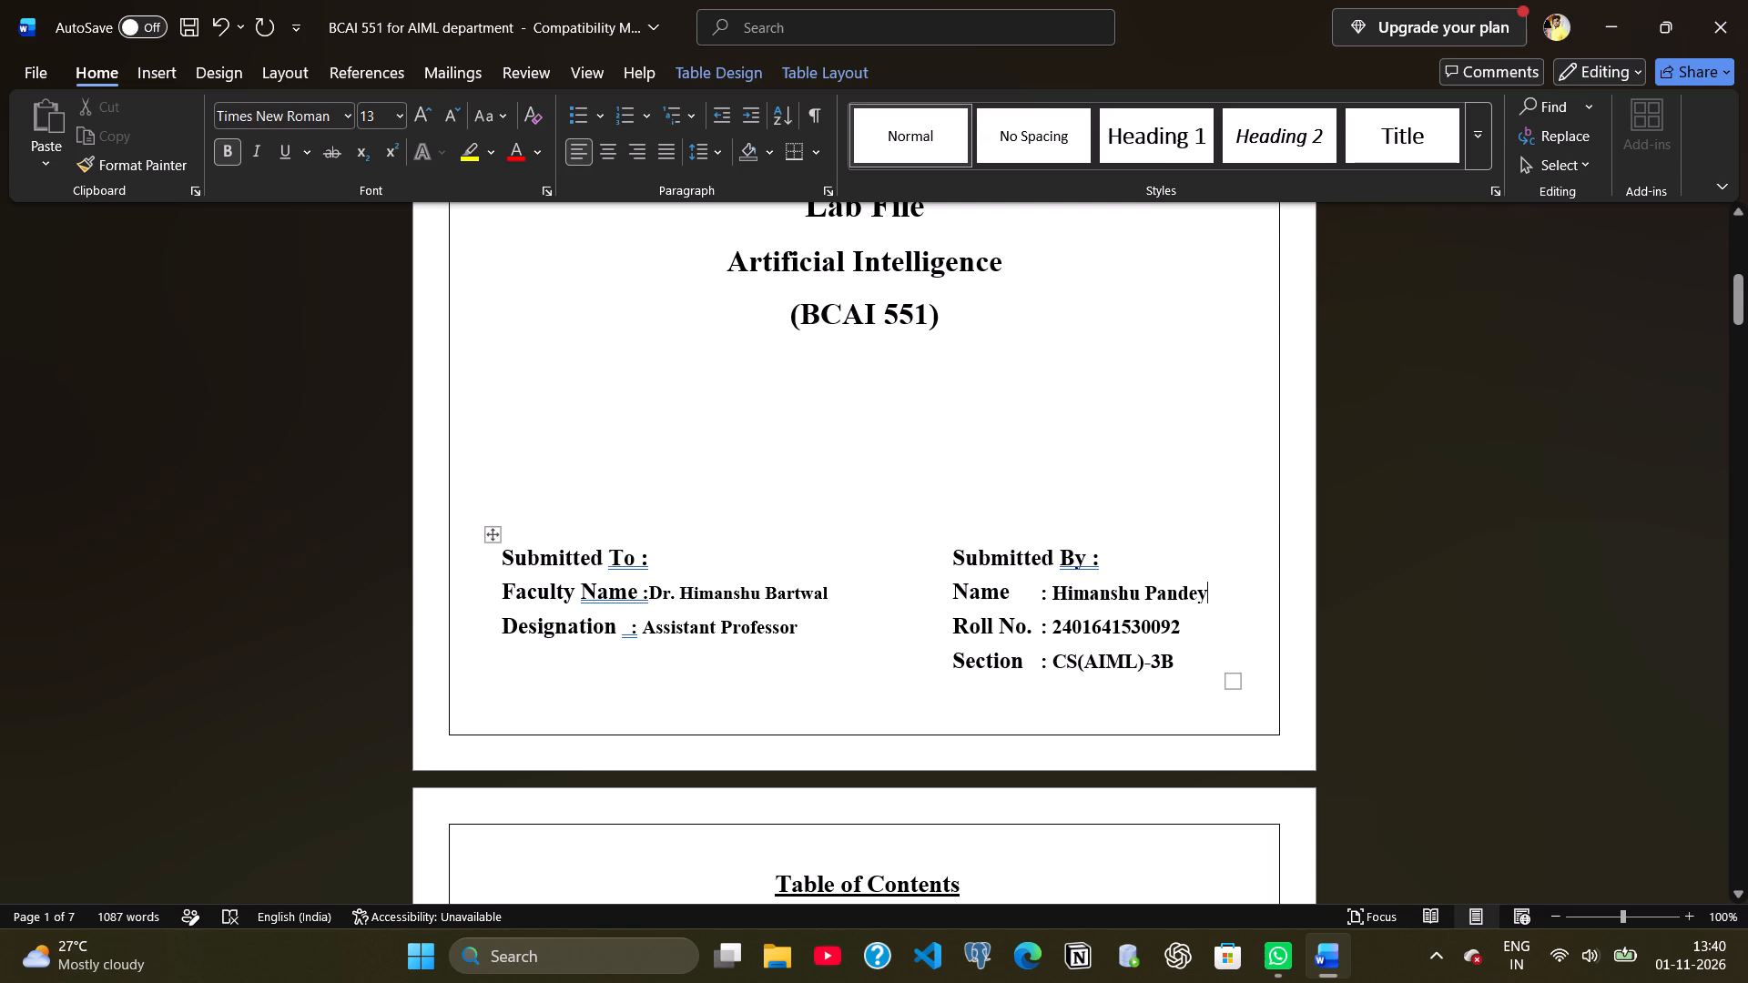
{"action": "left_click", "coordinate": [651, 600]}
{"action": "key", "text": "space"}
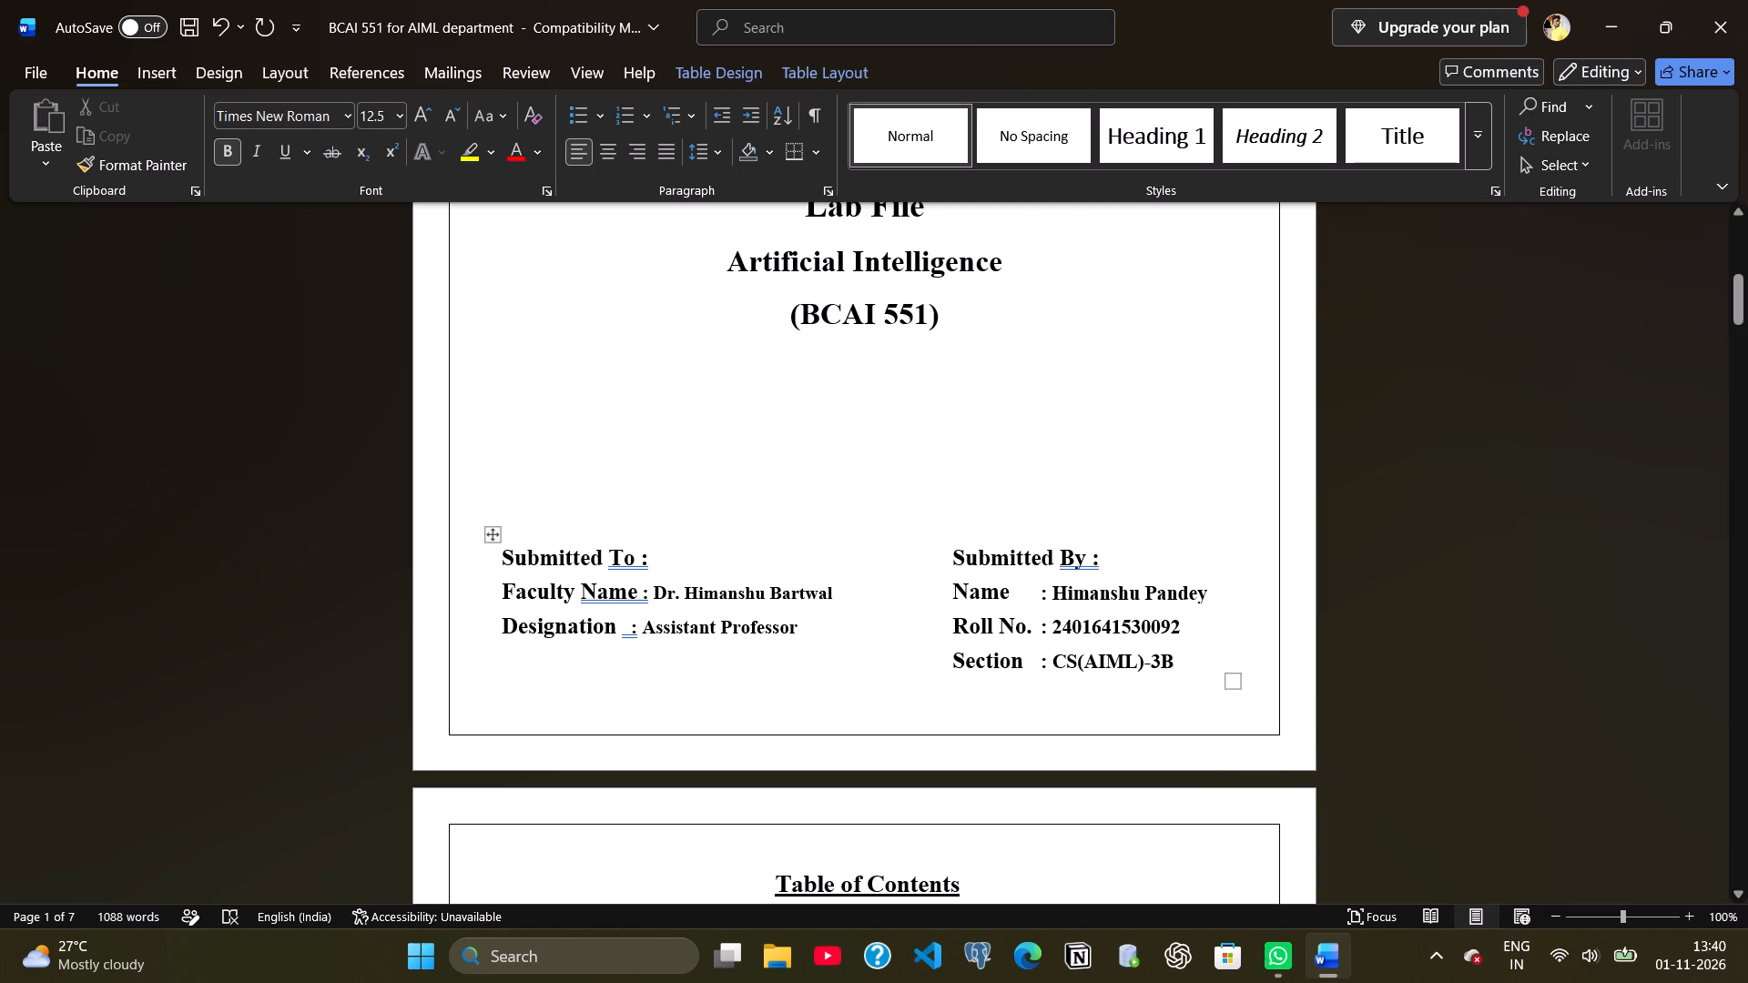
Reduce the gap before the Designation colon to a single space, keeping the label spelled in full.
{"action": "left_click", "coordinate": [632, 627]}
{"action": "key", "text": "BackSpace"}
{"action": "key", "text": "BackSpace"}
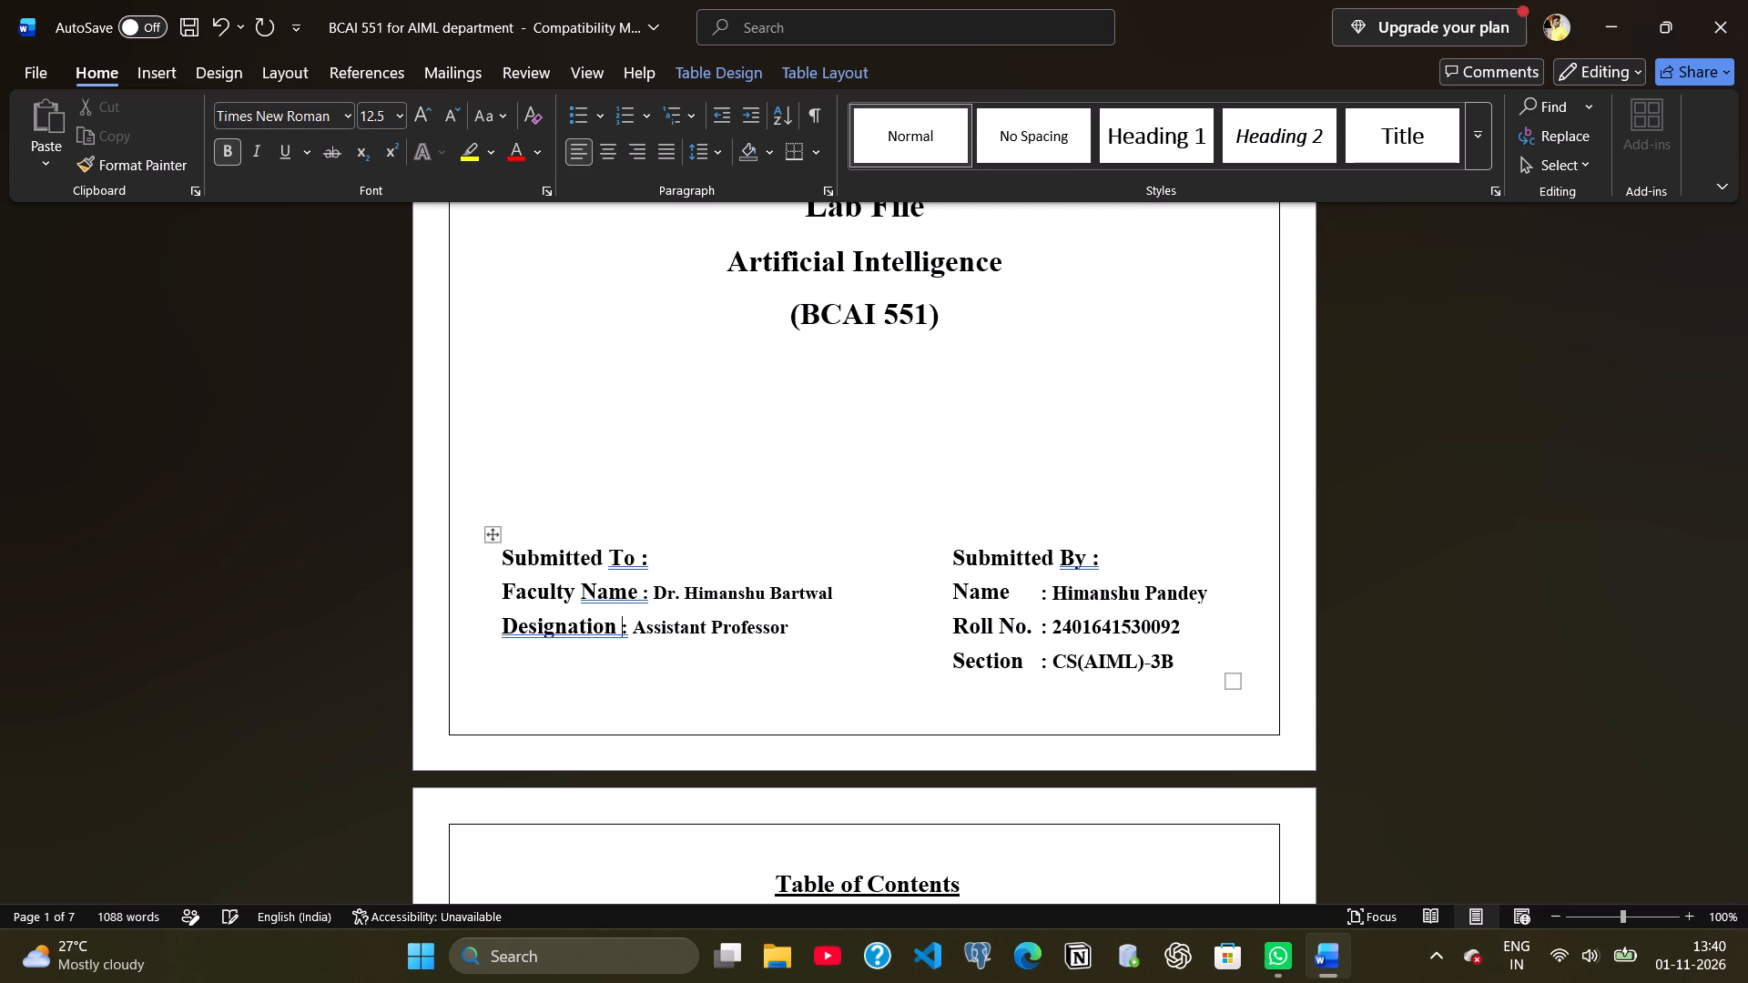
{"action": "key", "text": "BackSpace"}
{"action": "key", "text": "BackSpace"}
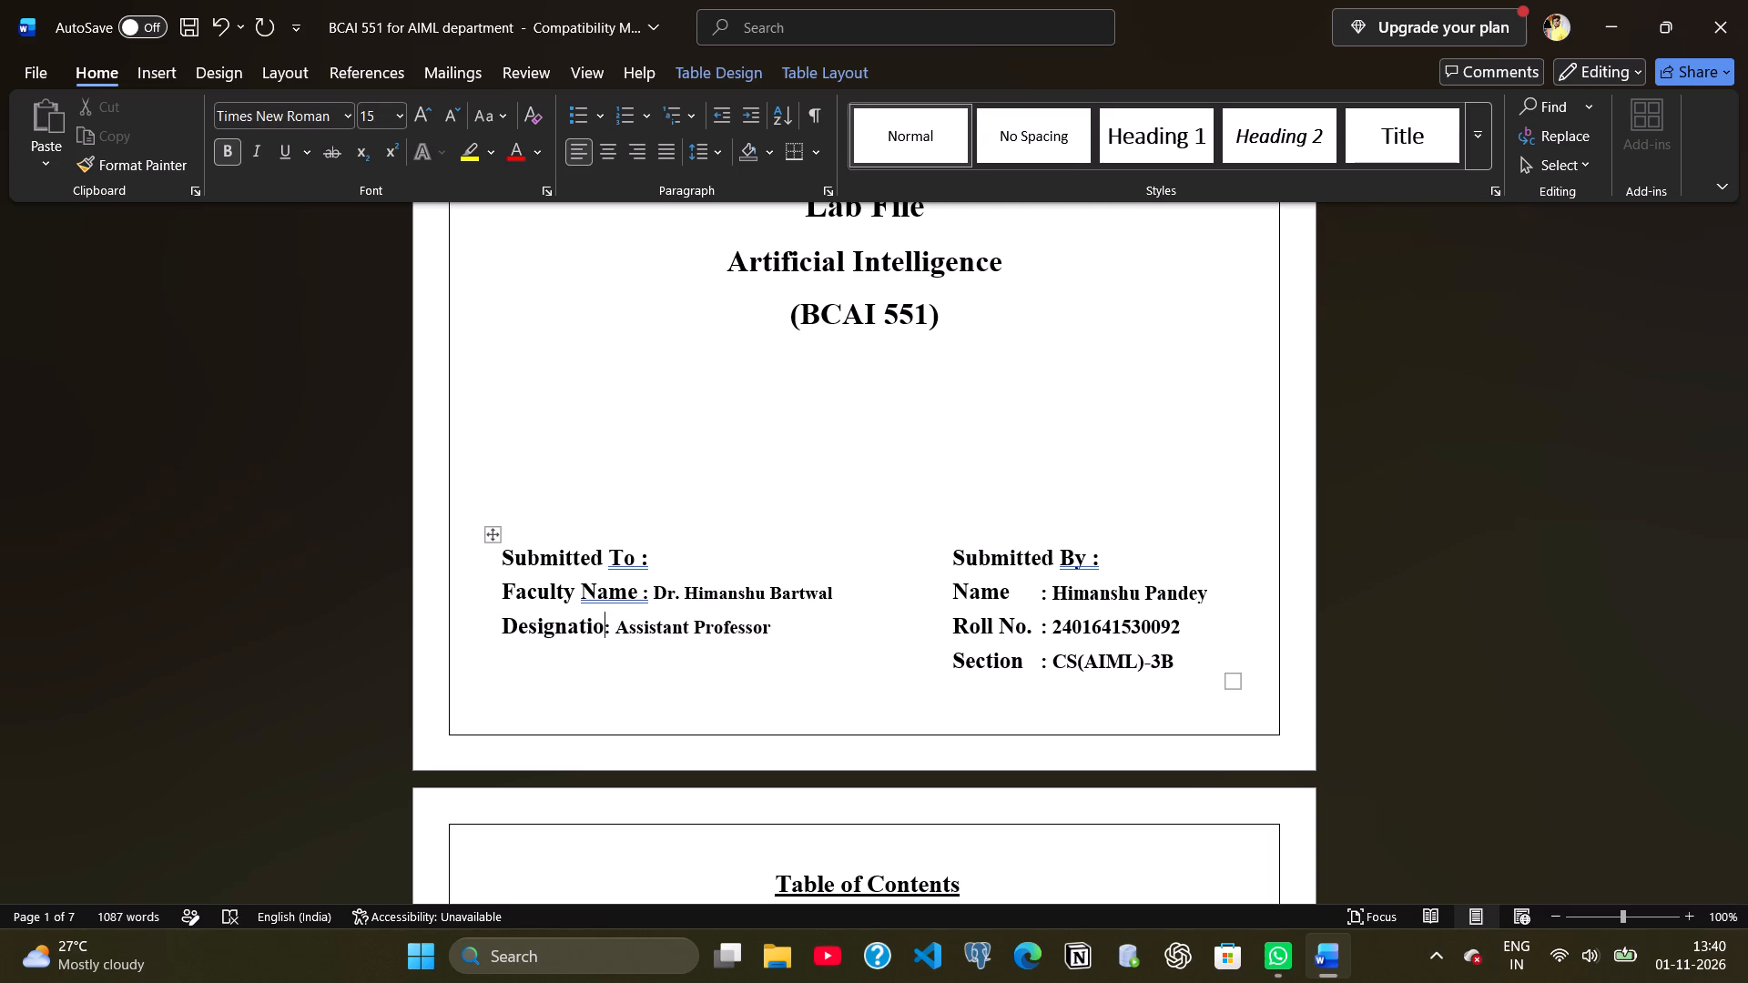
{"action": "key", "text": "ctrl+z"}
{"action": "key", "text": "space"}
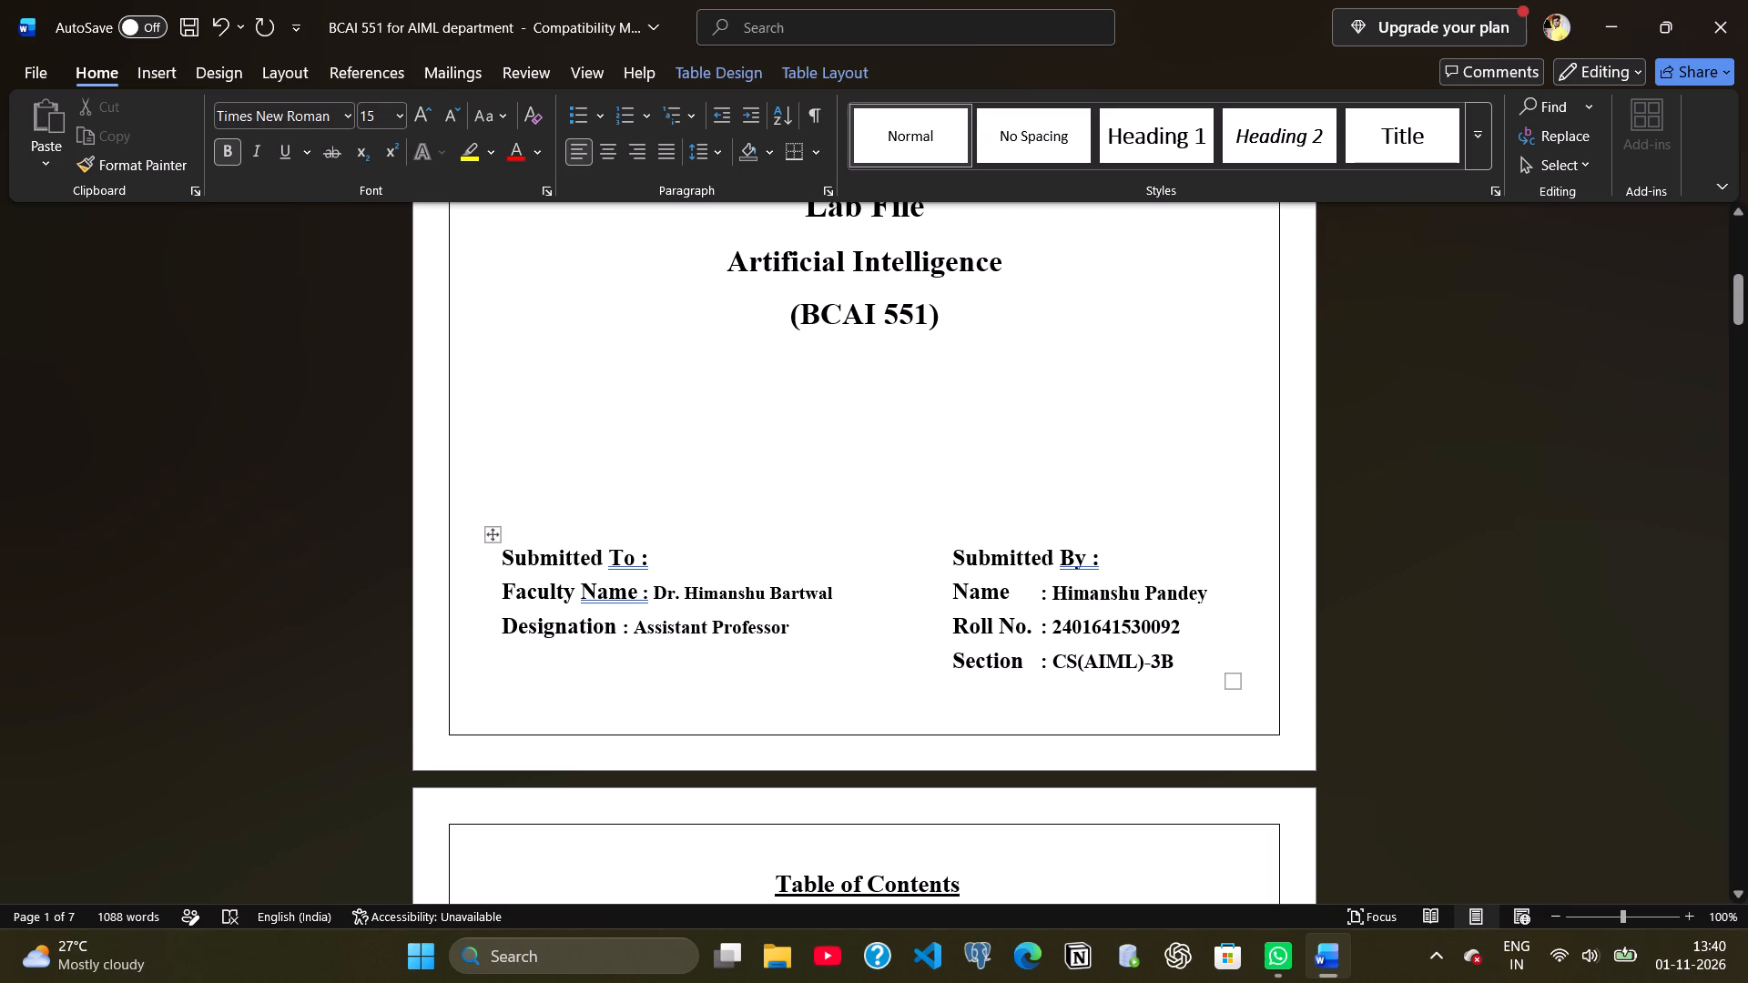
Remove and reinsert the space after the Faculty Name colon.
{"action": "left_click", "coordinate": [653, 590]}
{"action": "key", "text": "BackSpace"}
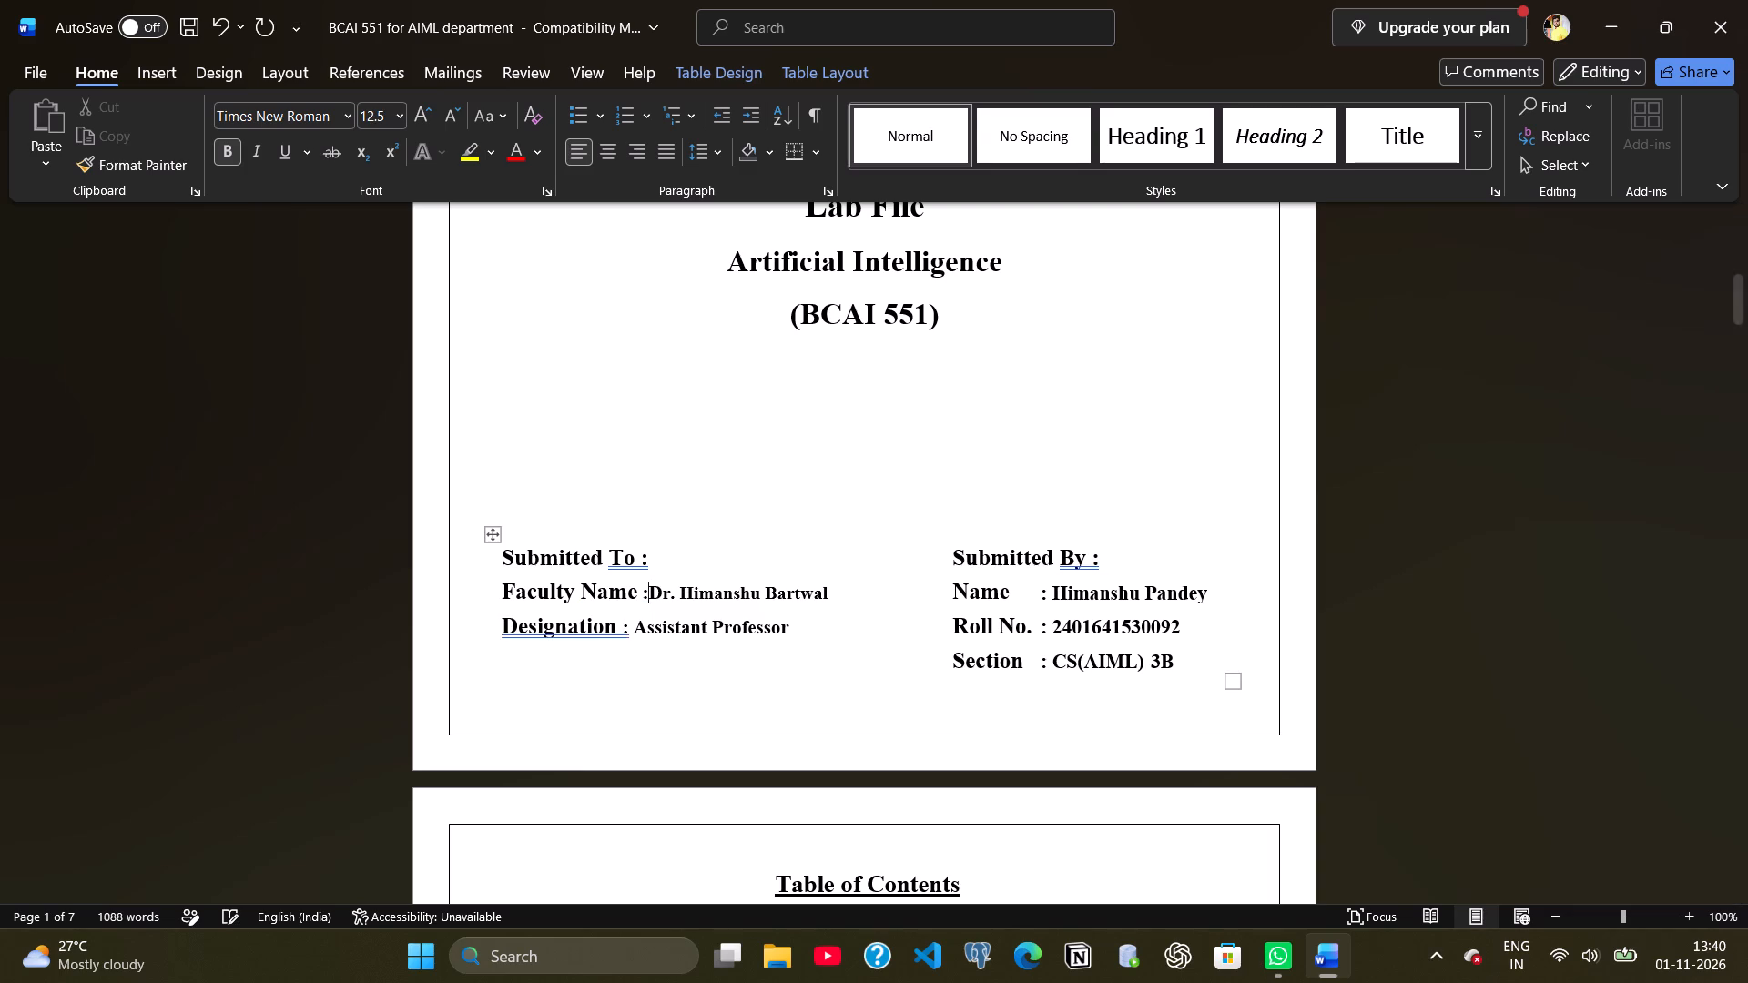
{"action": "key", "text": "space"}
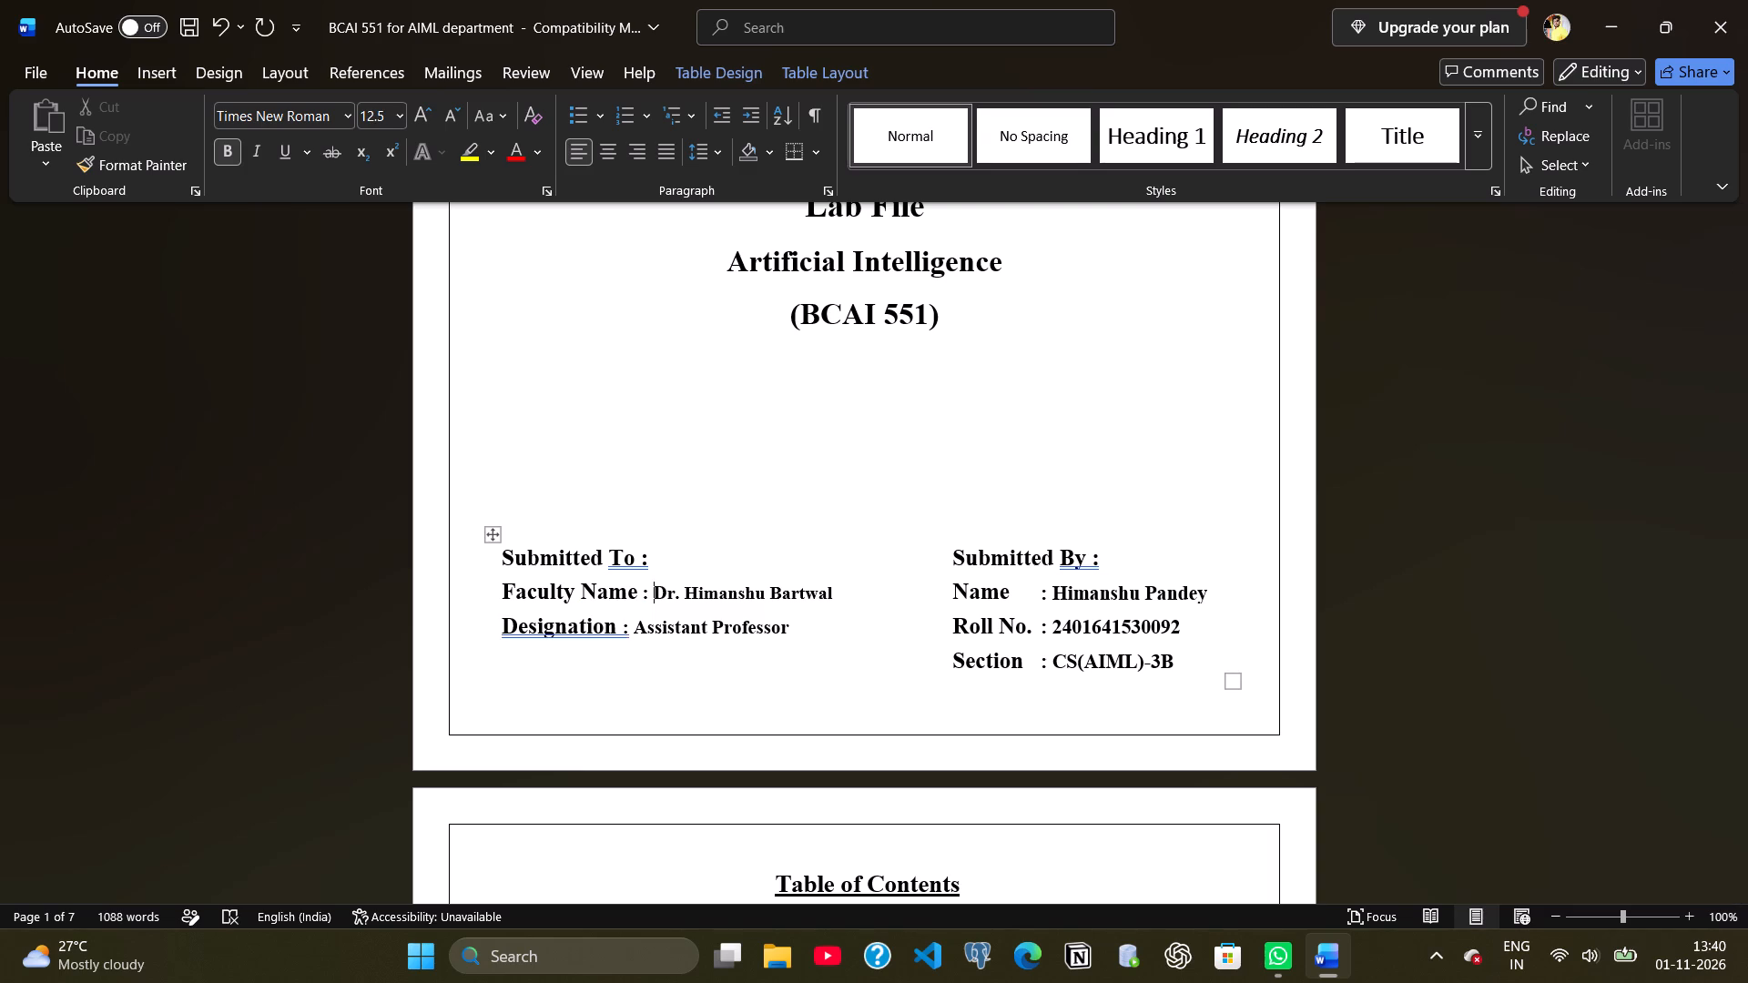
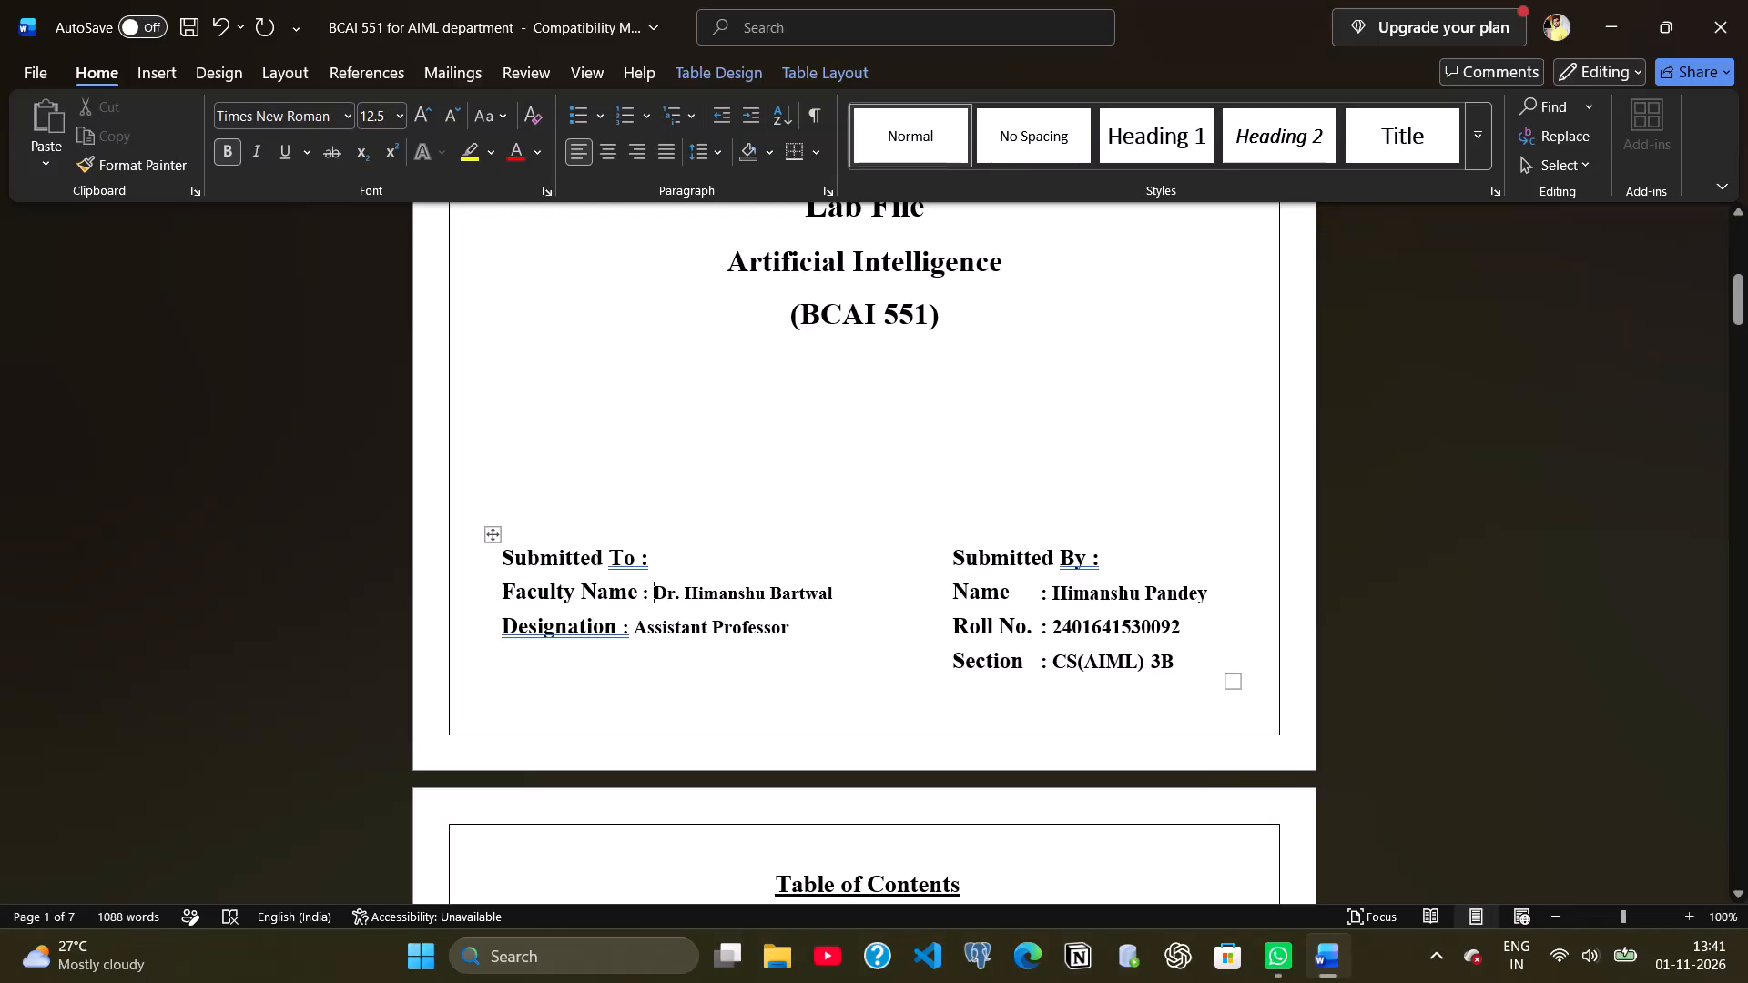
Remove the bold formatting from the hyphen in the Section value of the Submitted By block.
{"action": "left_click", "coordinate": [1152, 661]}
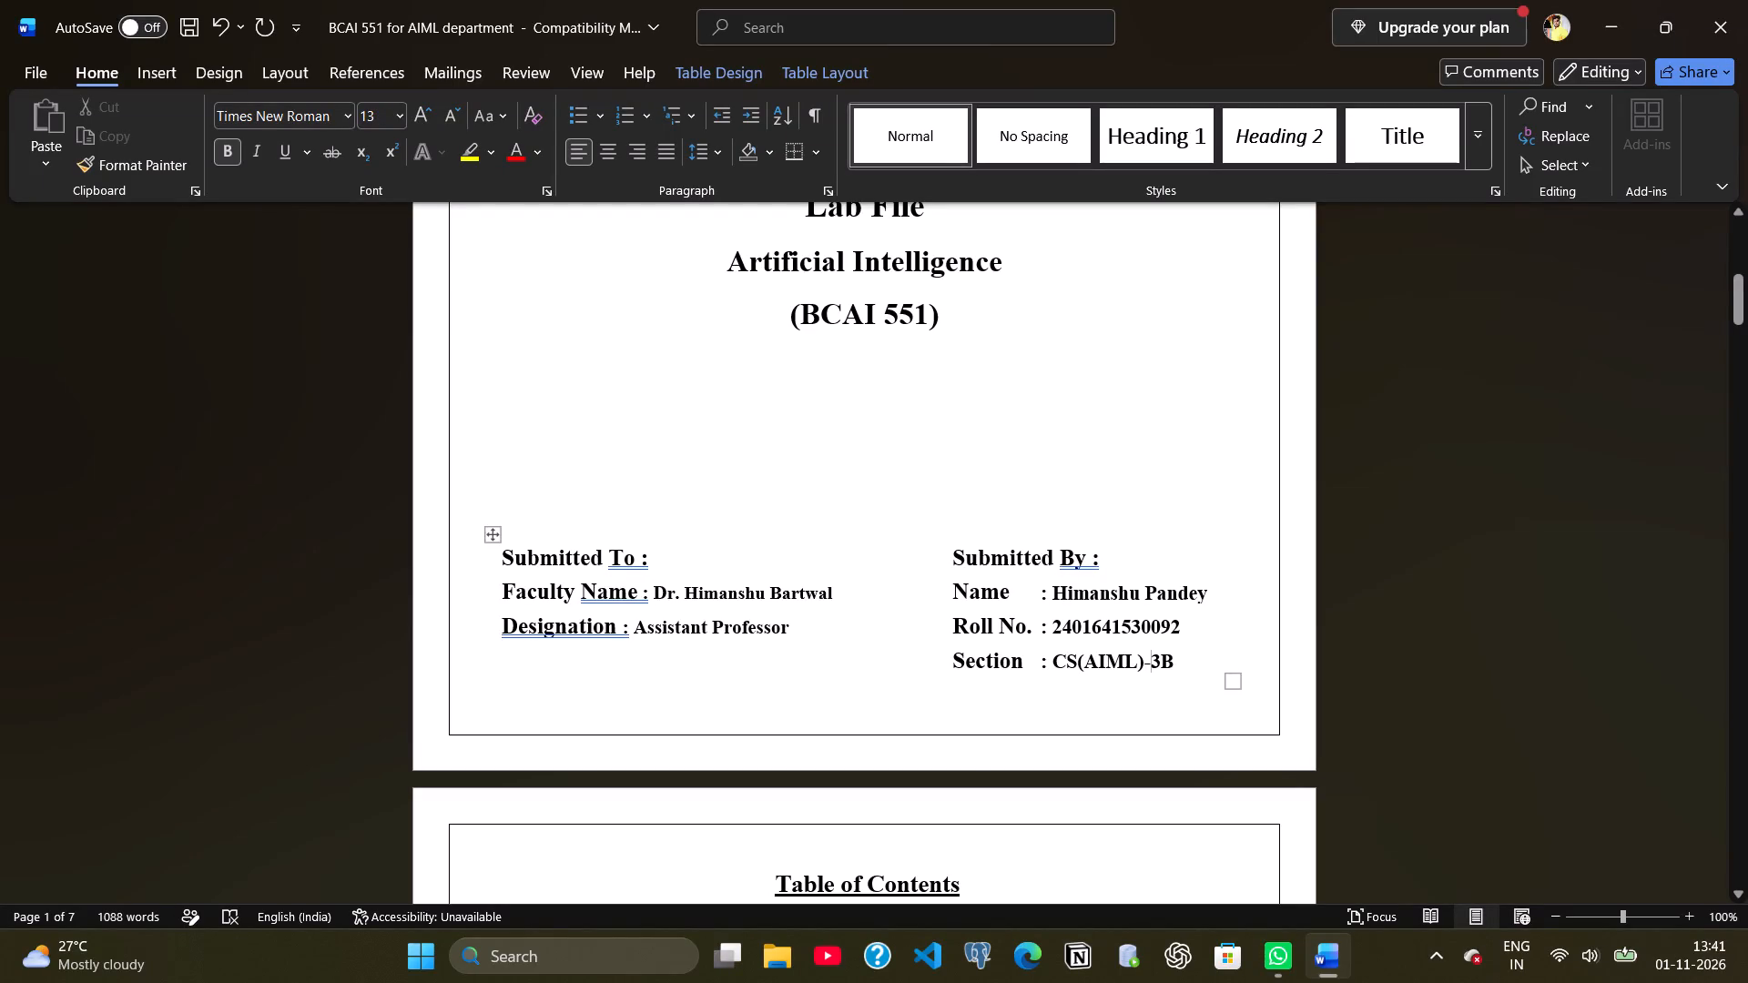
{"action": "left_click", "coordinate": [1174, 661]}
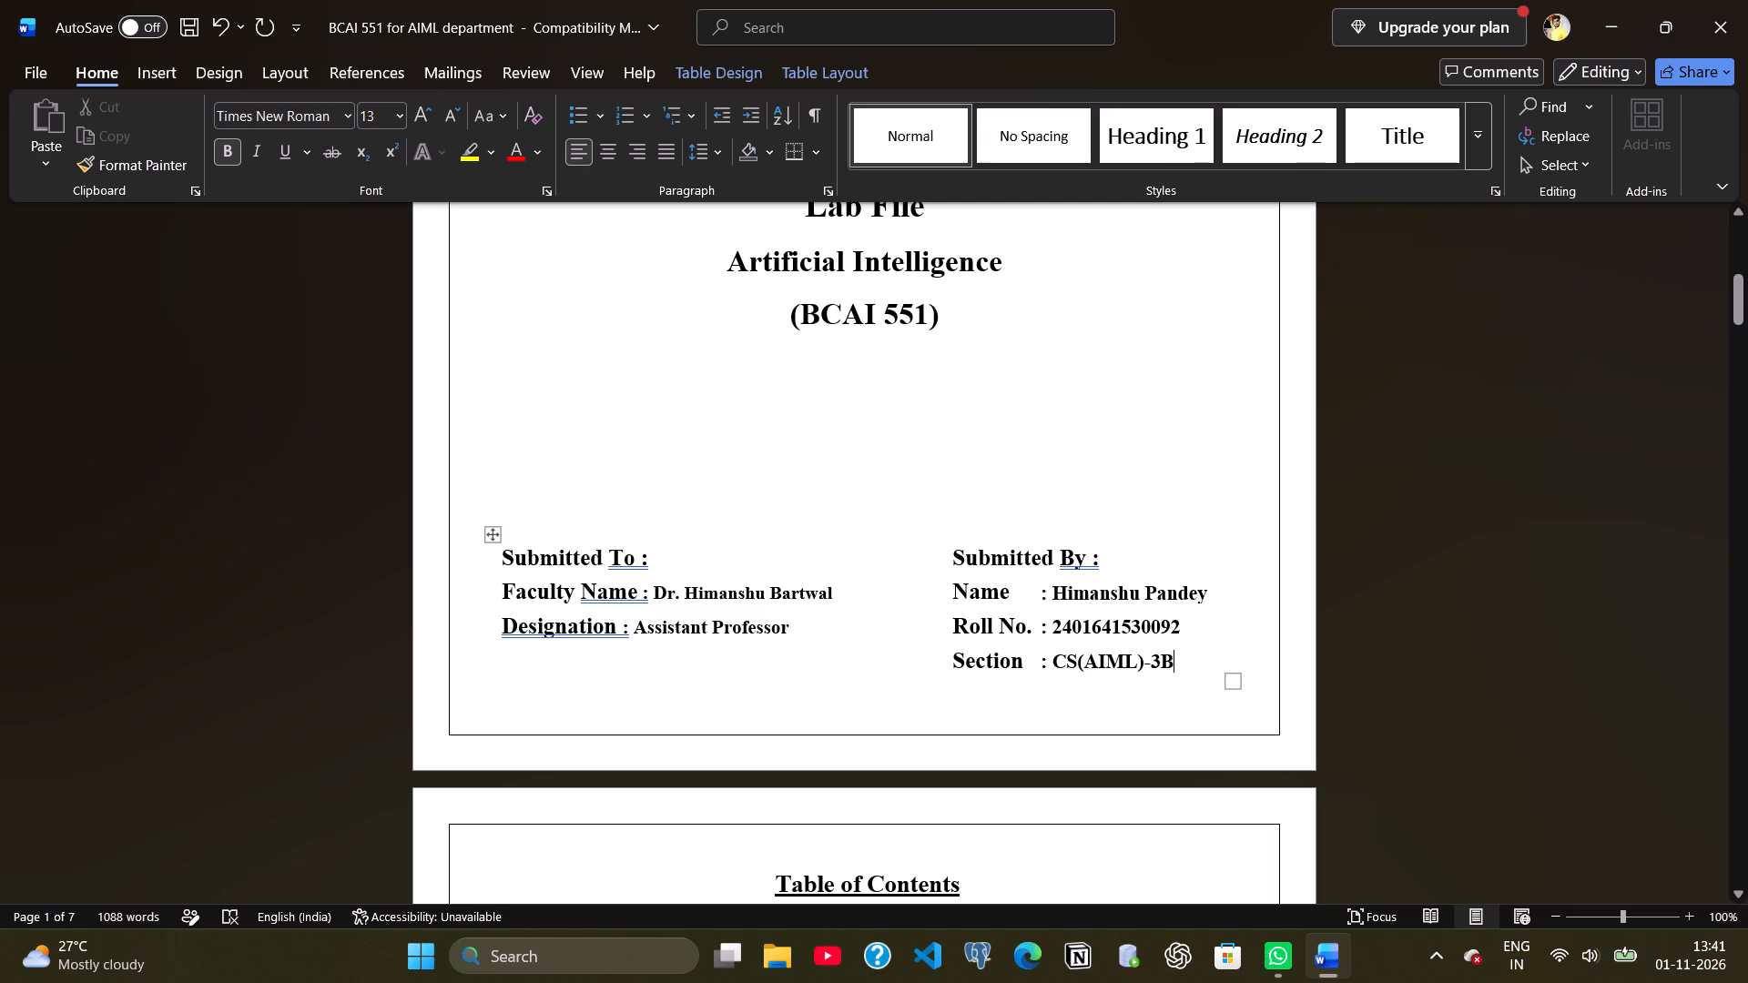
{"action": "left_click", "coordinate": [1150, 662]}
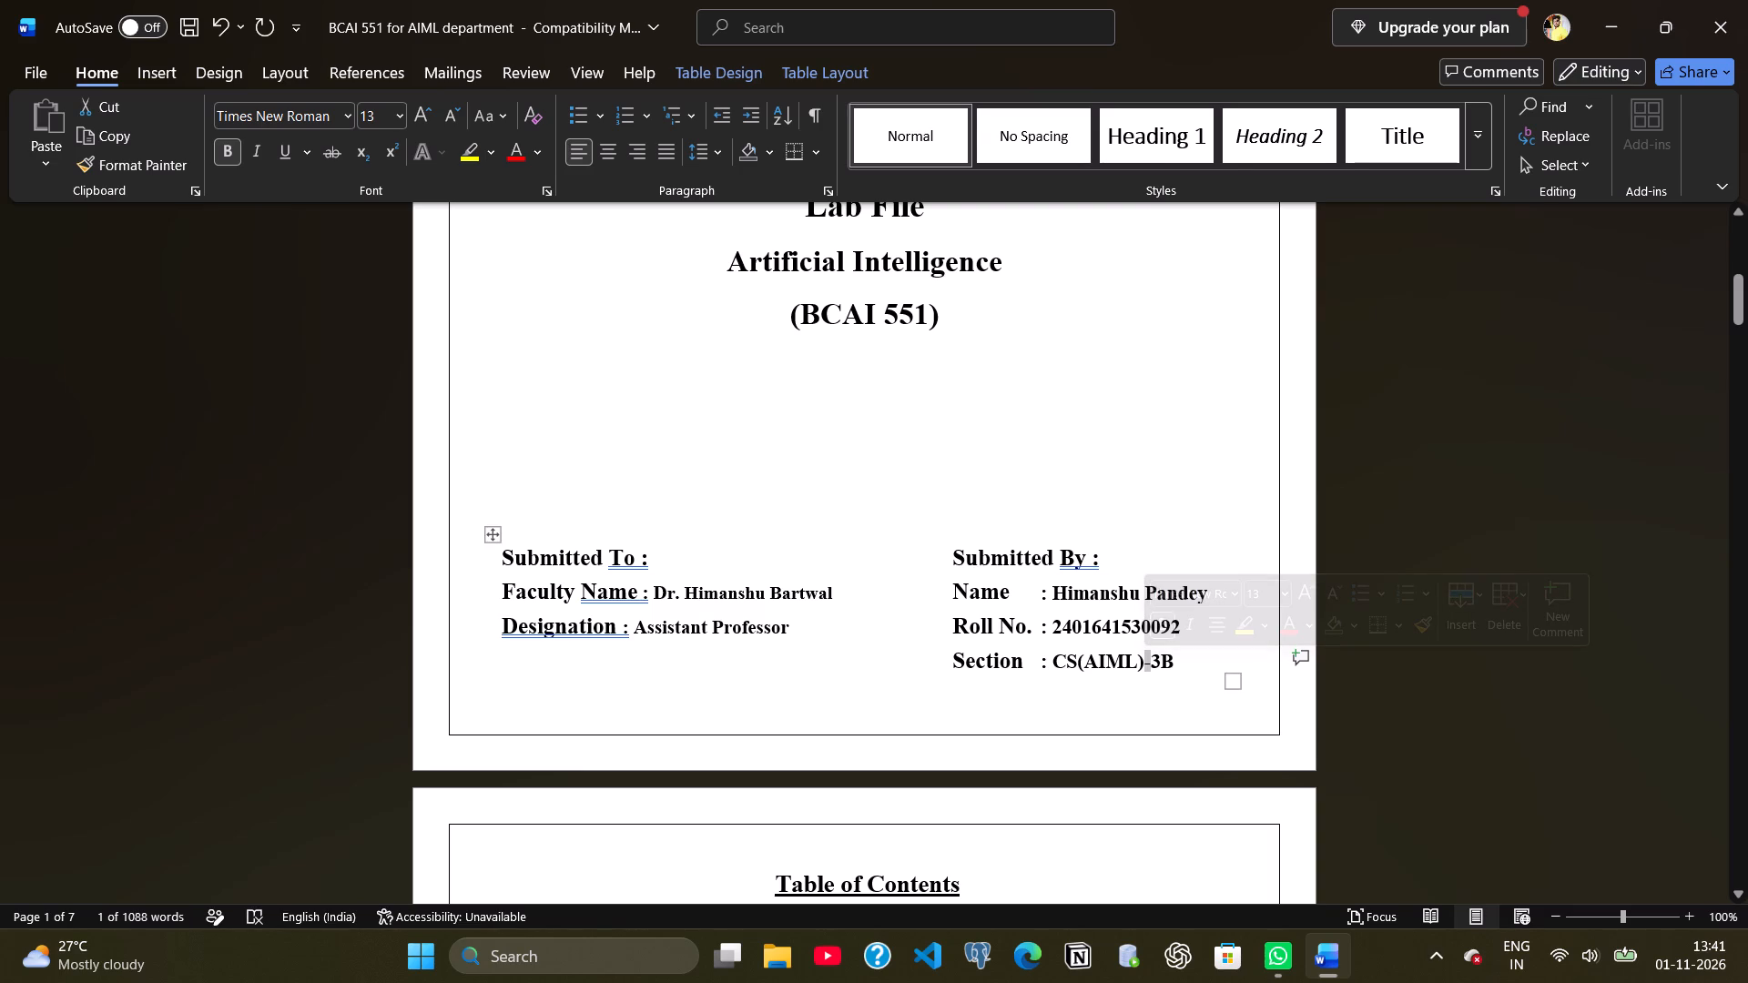
{"action": "left_click", "coordinate": [226, 156]}
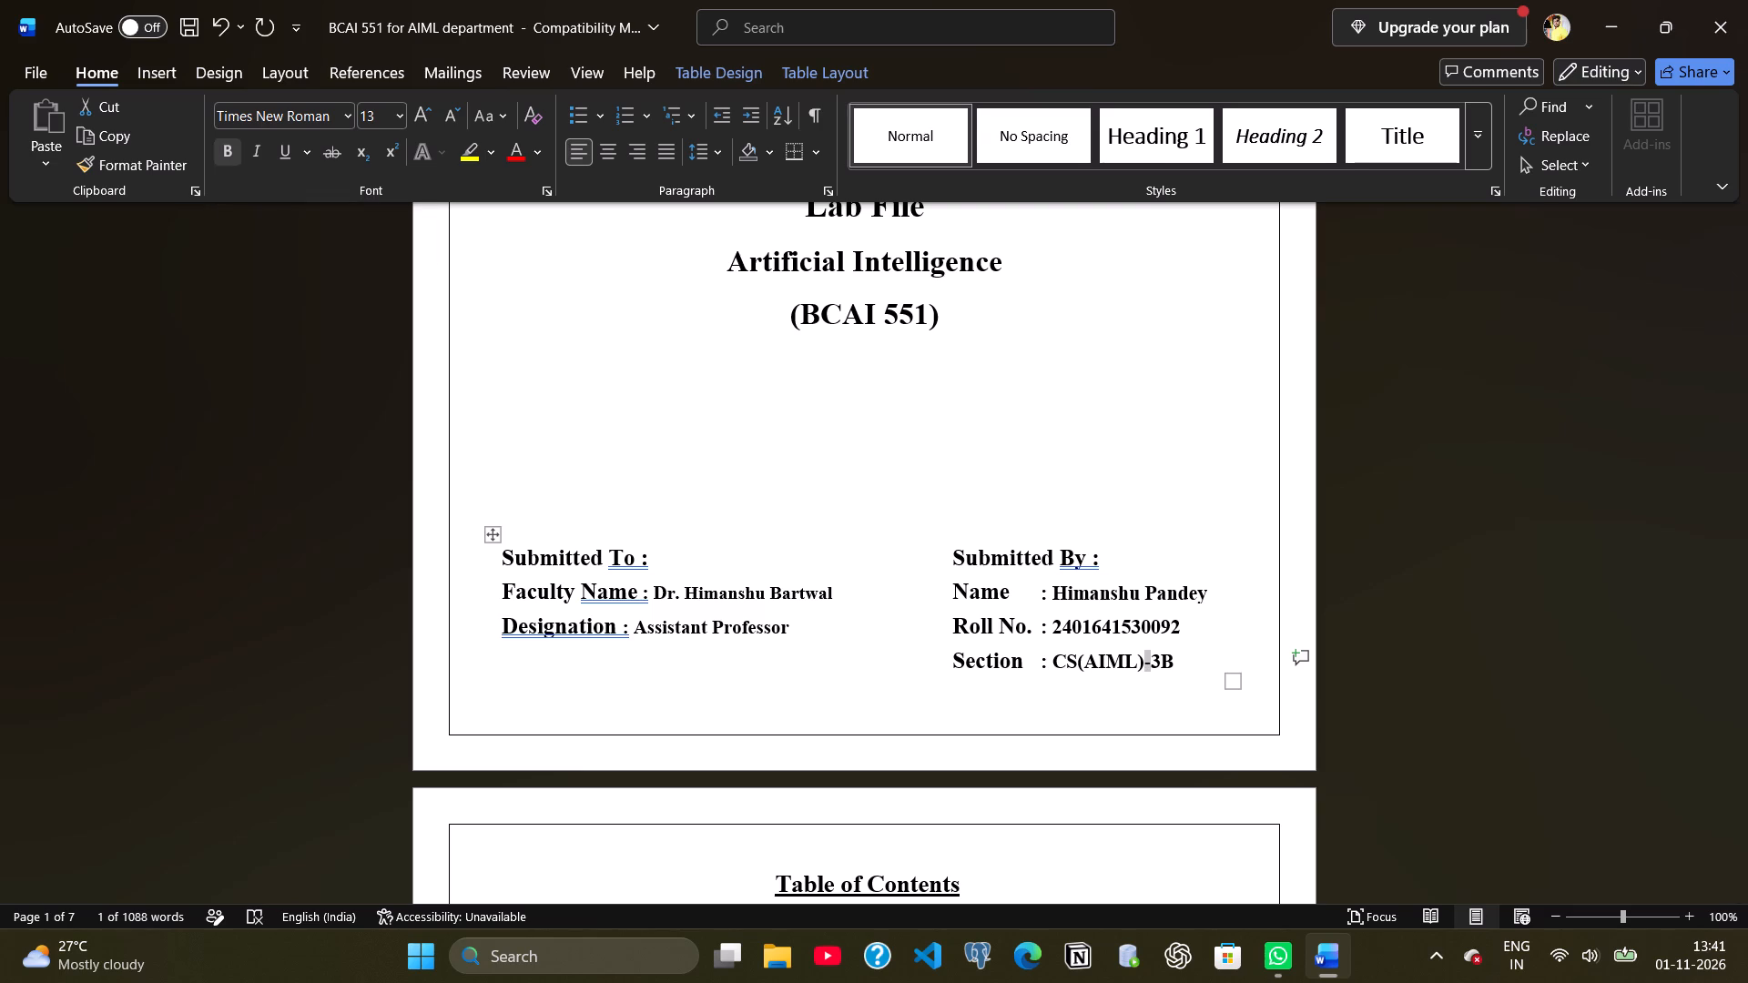
{"action": "left_click", "coordinate": [229, 150]}
{"action": "left_click", "coordinate": [229, 150]}
{"action": "left_click", "coordinate": [1182, 652]}
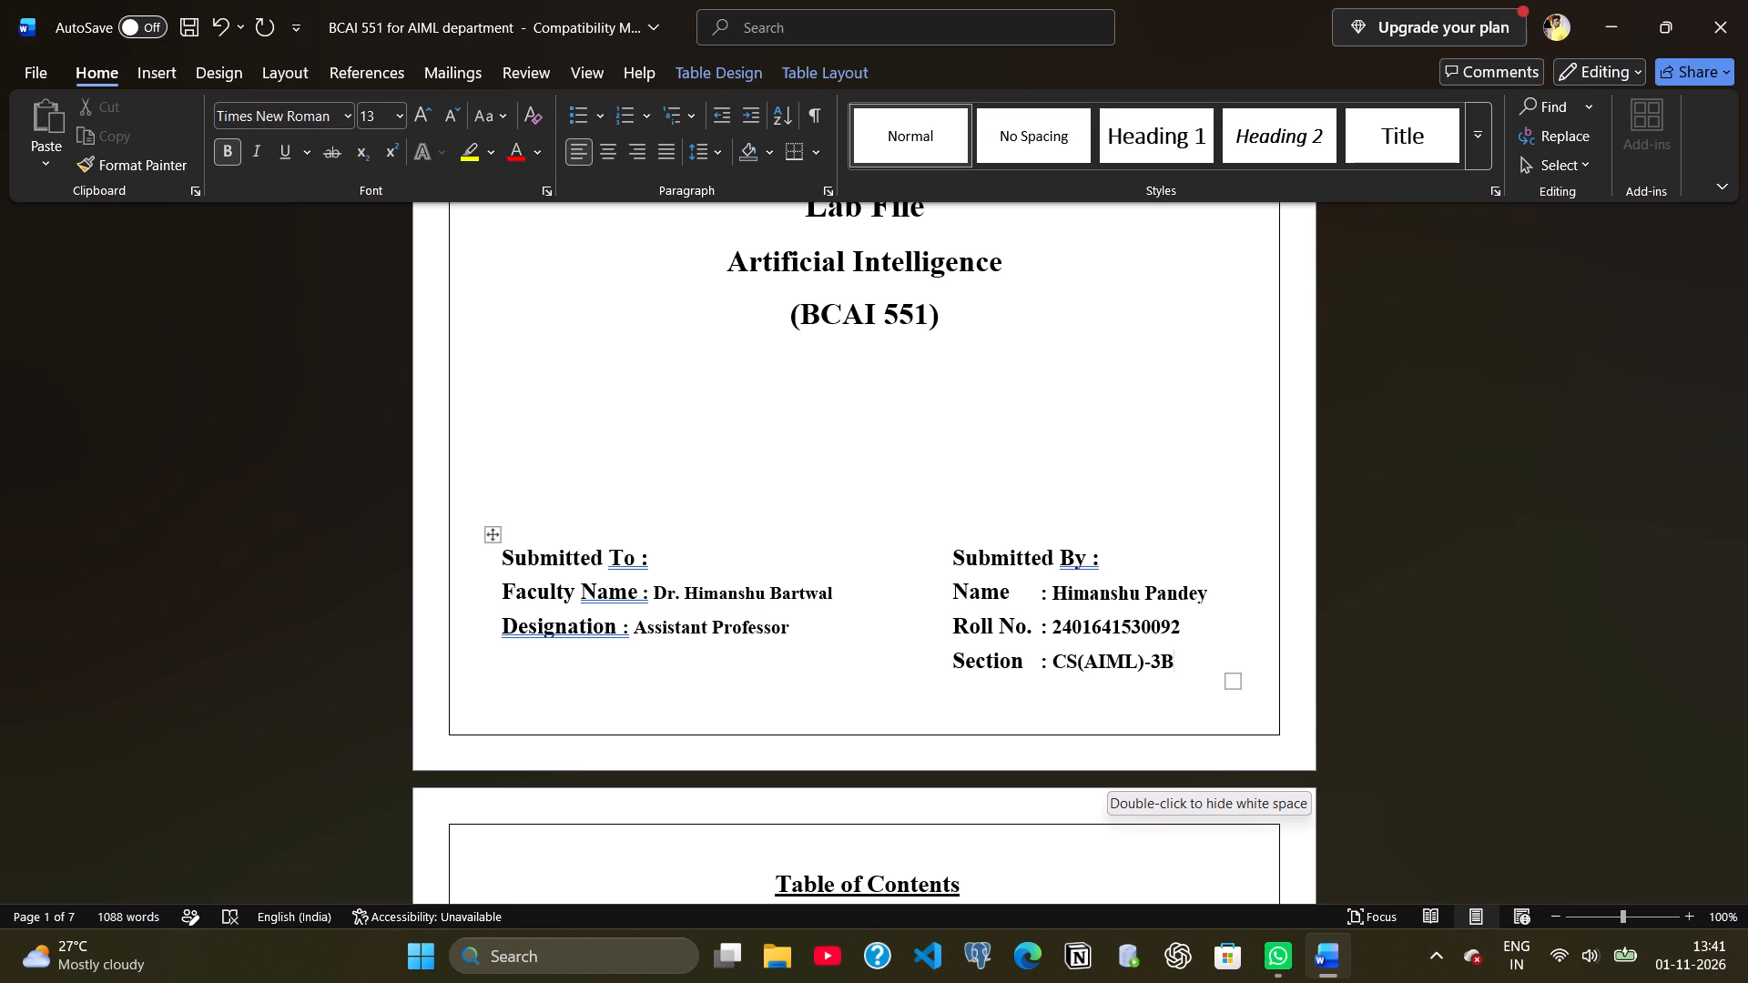
Review the Table of Contents, department statements, program outcomes and course outcomes pages.
{"action": "scroll", "coordinate": [1115, 782], "scroll_direction": "down", "scroll_amount": 1}
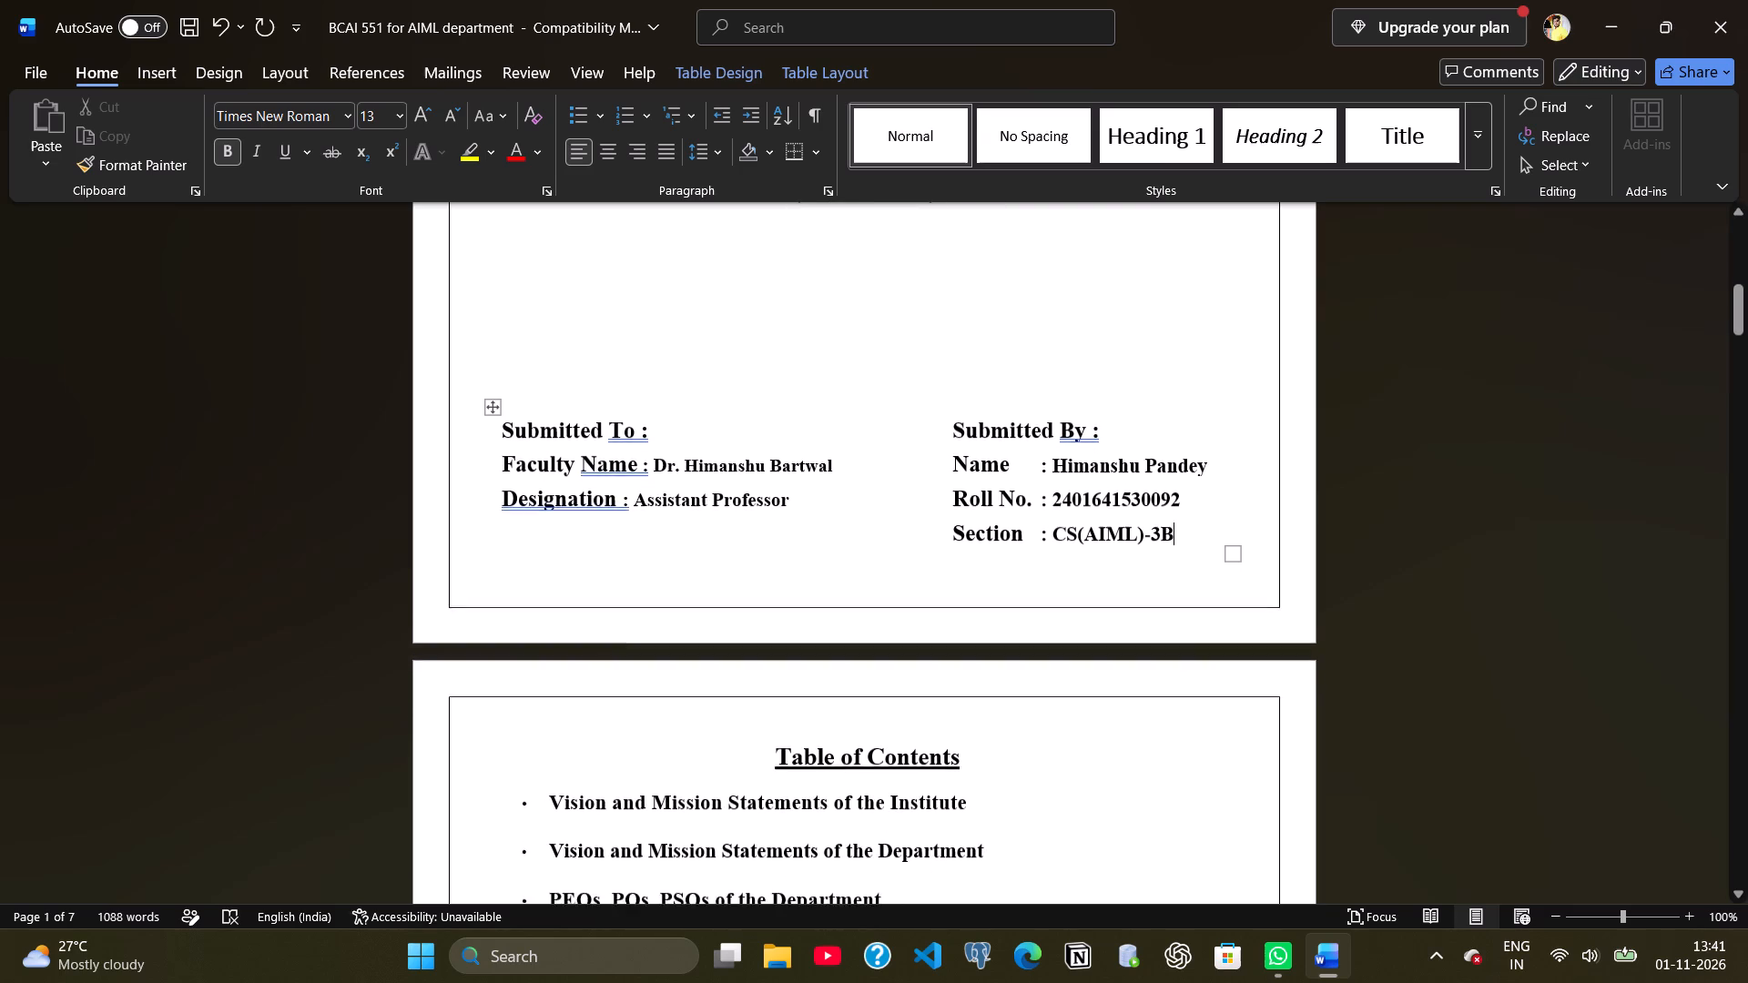
{"action": "scroll", "coordinate": [1115, 782], "scroll_direction": "down", "scroll_amount": 4}
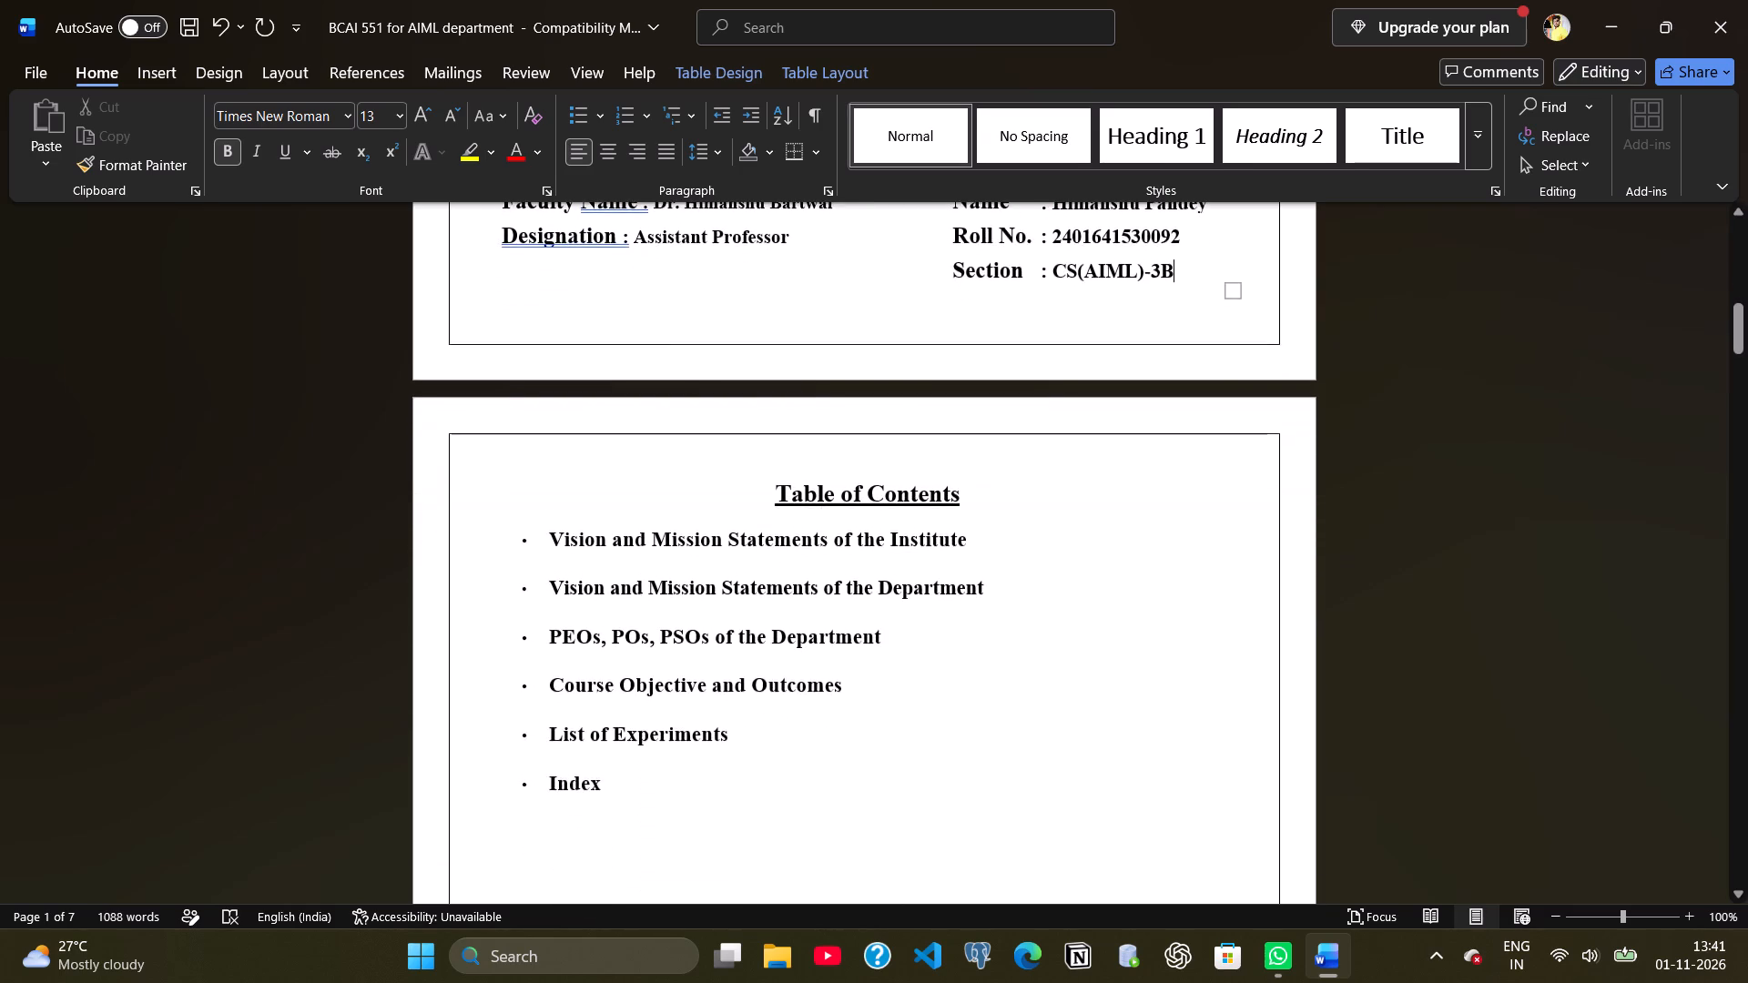
{"action": "scroll", "coordinate": [1115, 782], "scroll_direction": "down", "scroll_amount": 4}
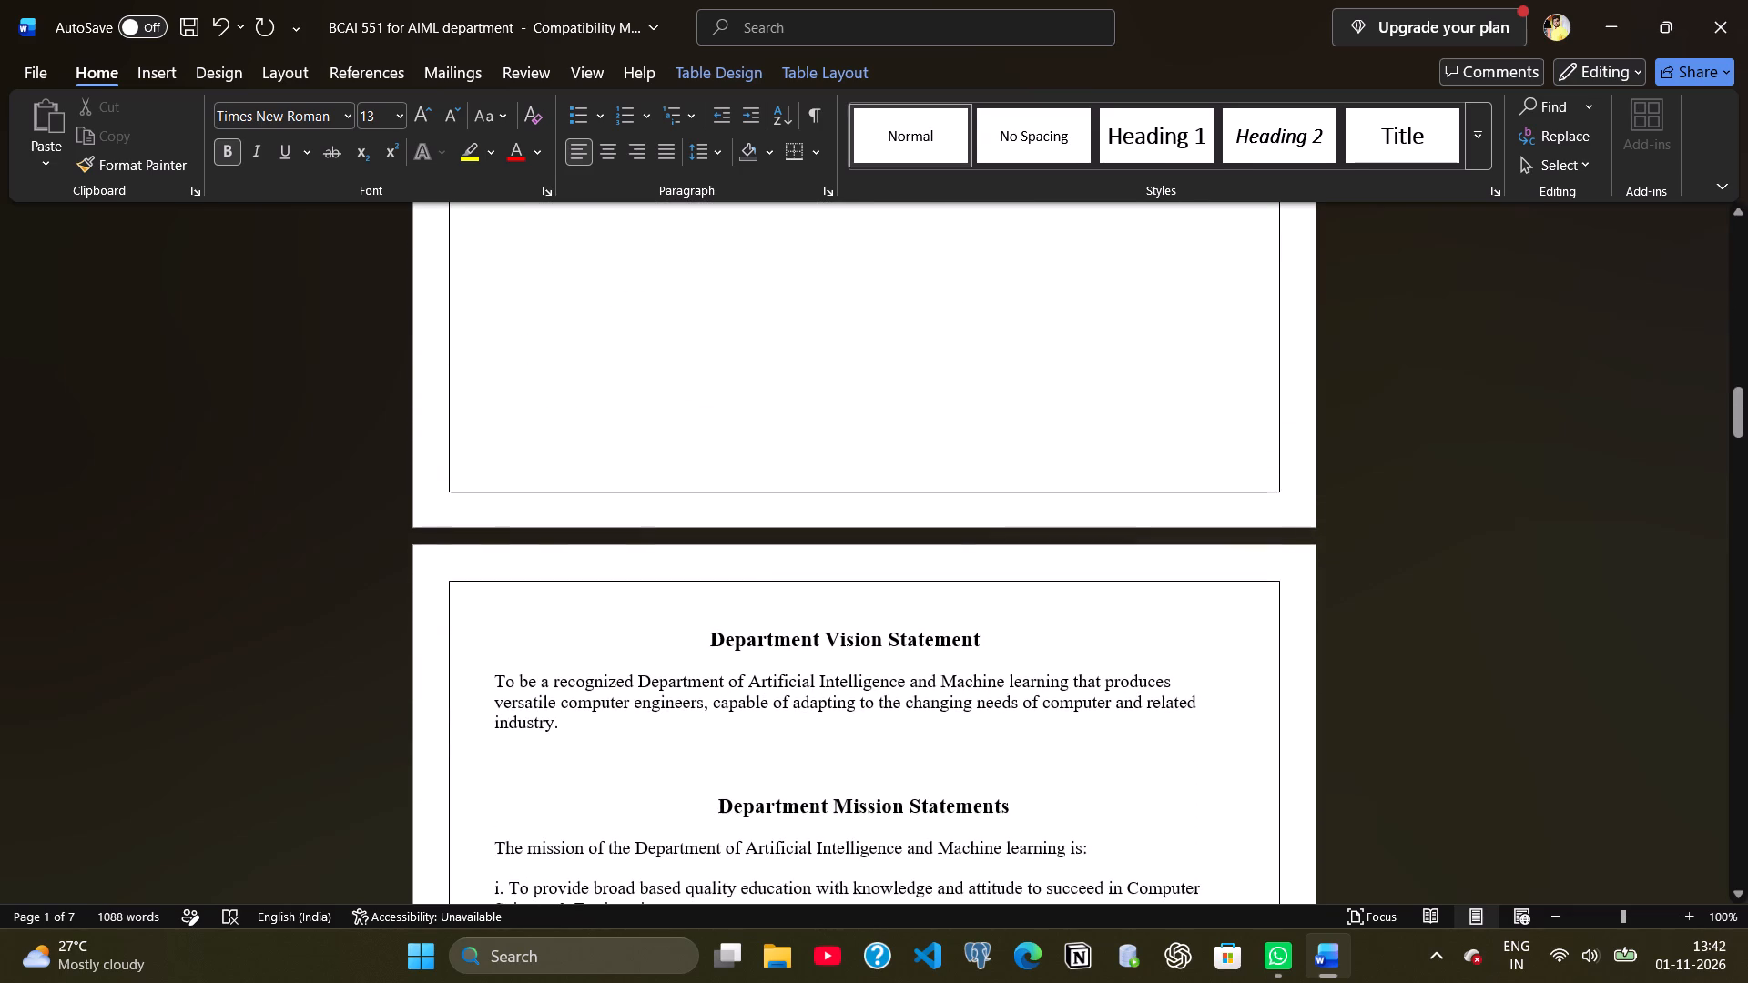
{"action": "scroll", "coordinate": [1115, 782], "scroll_direction": "down", "scroll_amount": 5}
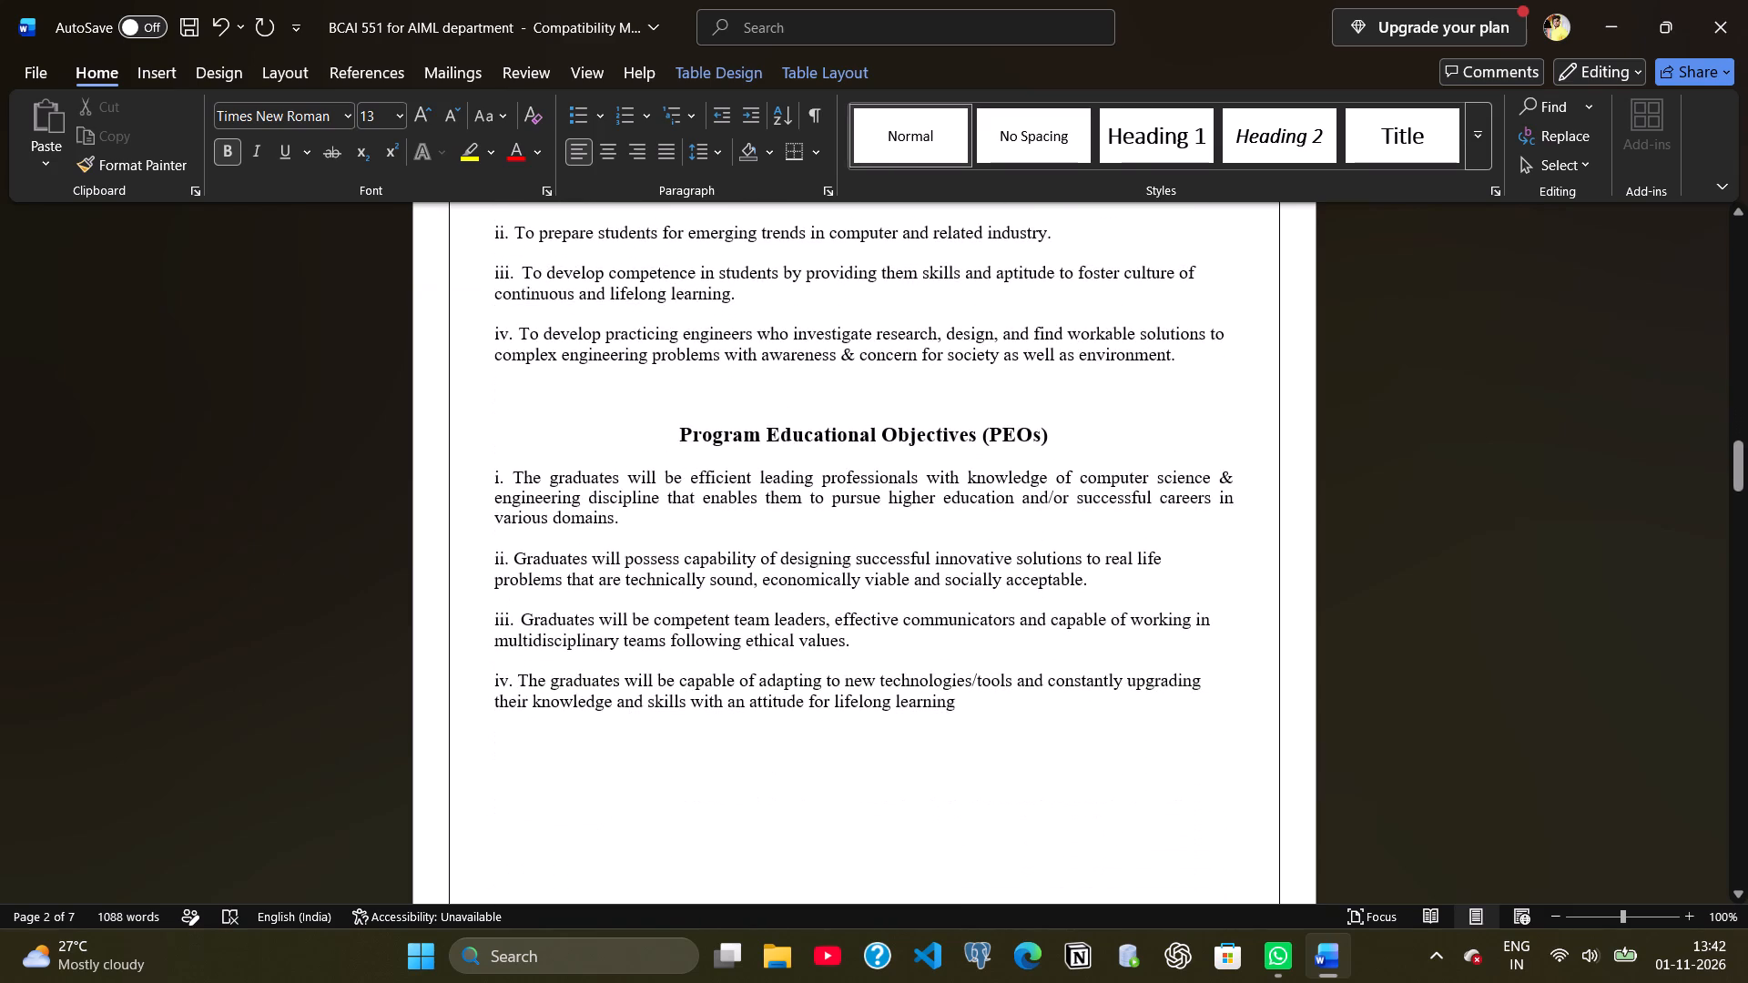
{"action": "scroll", "coordinate": [1115, 782], "scroll_direction": "down", "scroll_amount": 6}
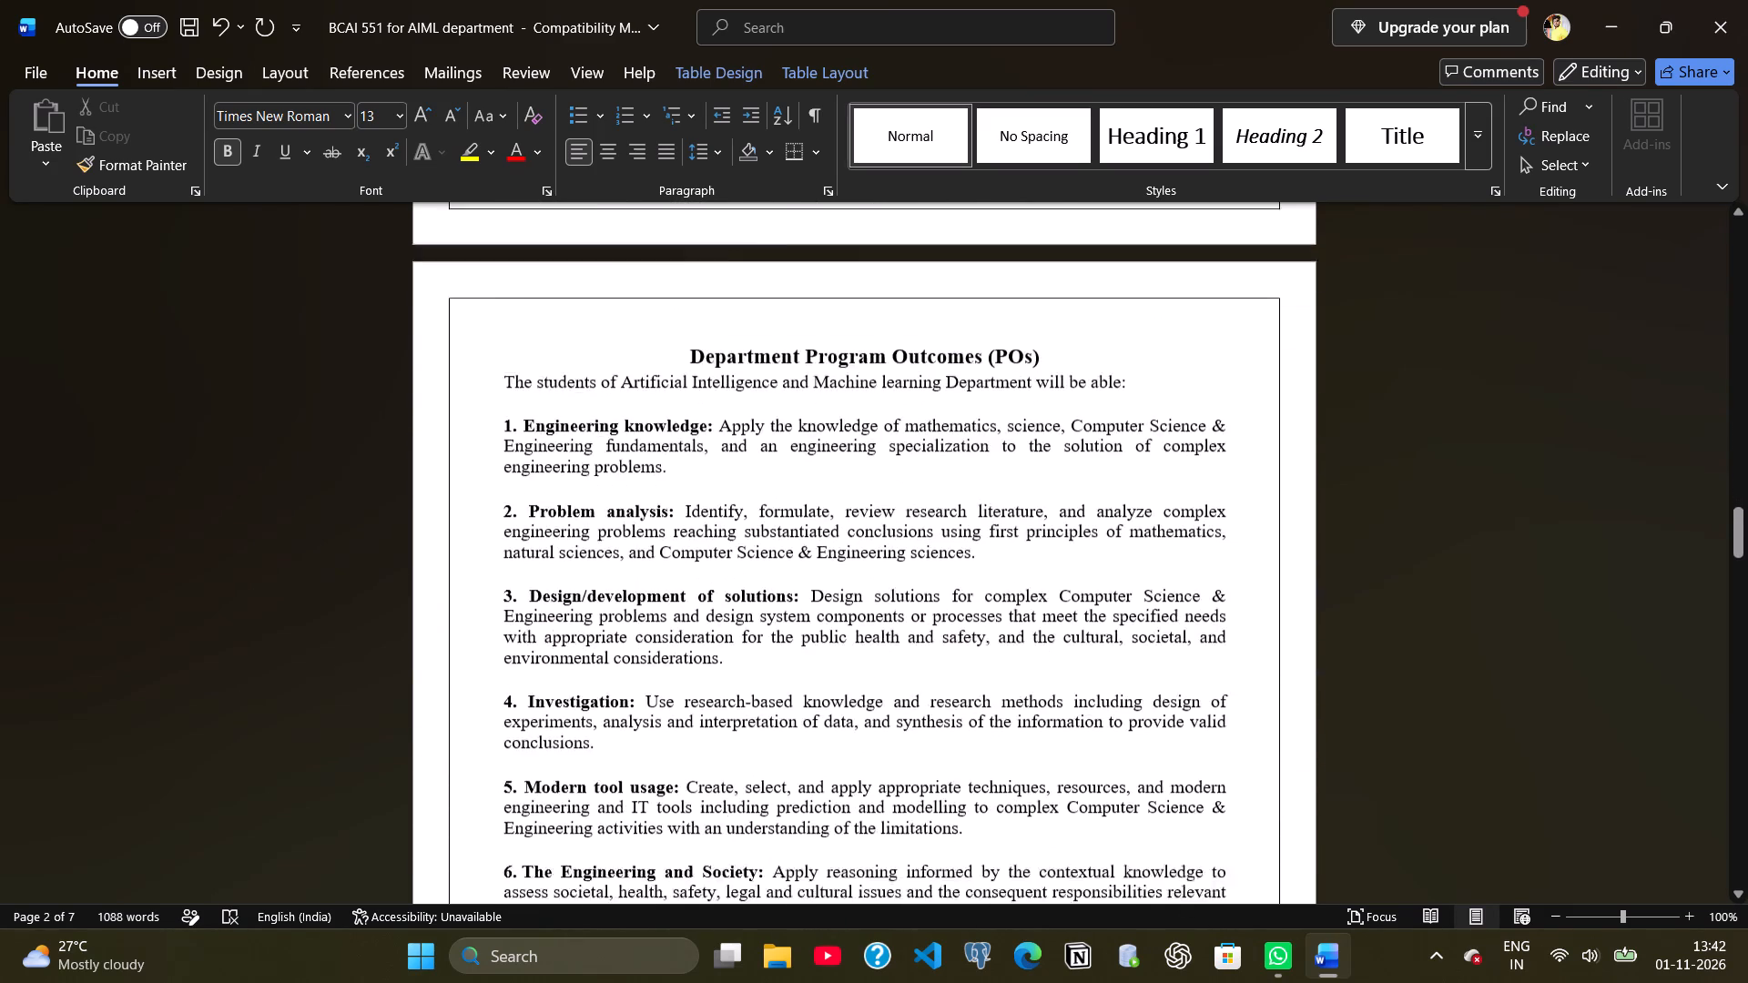
{"action": "scroll", "coordinate": [1115, 782], "scroll_direction": "down", "scroll_amount": 5}
{"action": "scroll", "coordinate": [1115, 782], "scroll_direction": "up", "scroll_amount": 1}
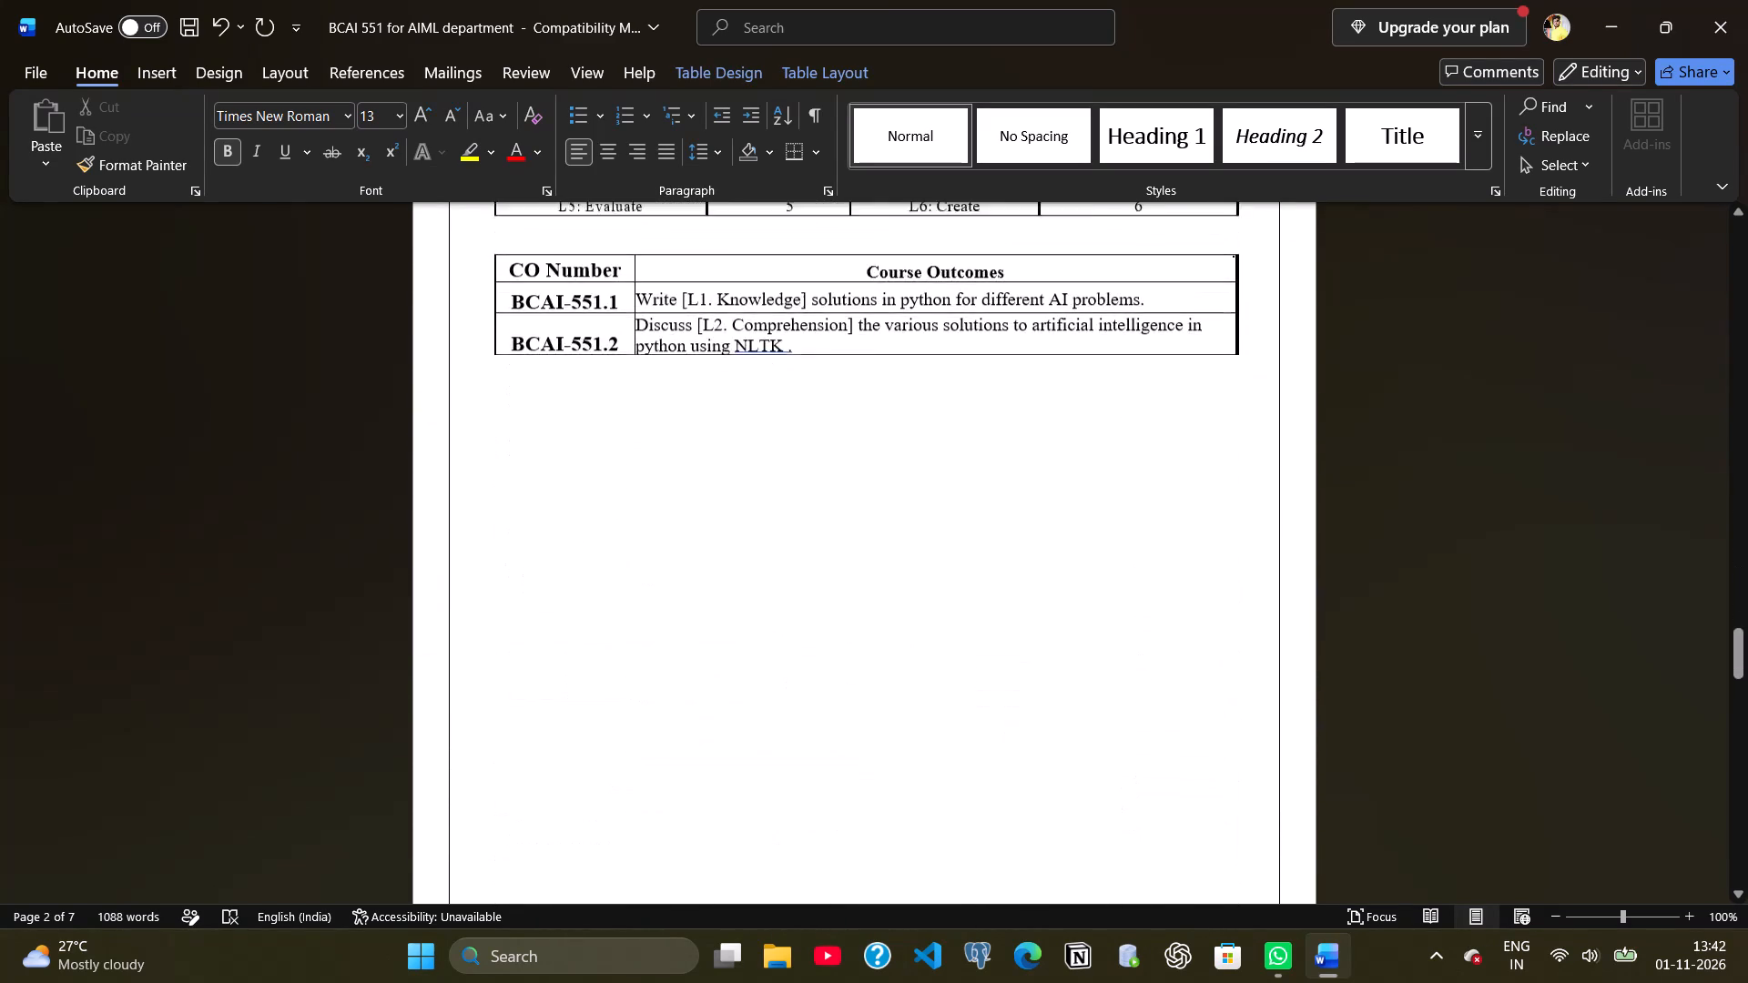
{"action": "scroll", "coordinate": [1115, 782], "scroll_direction": "up", "scroll_amount": 2}
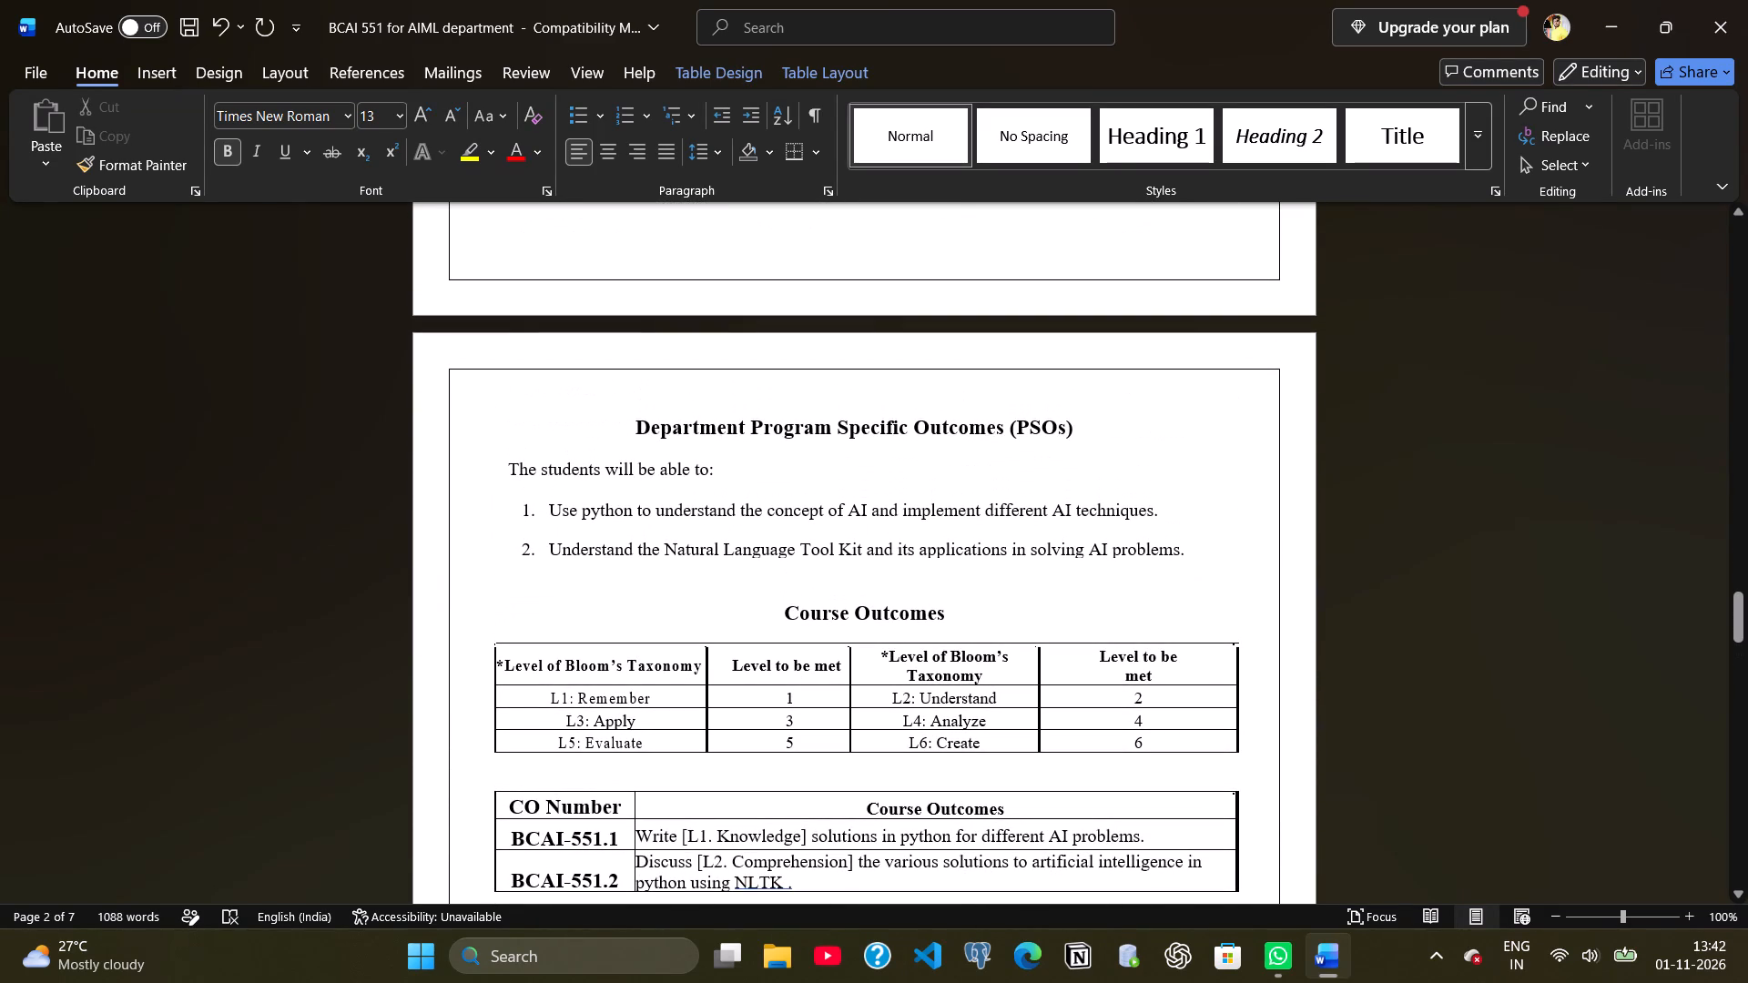
{"action": "scroll", "coordinate": [1115, 782], "scroll_direction": "down", "scroll_amount": 4}
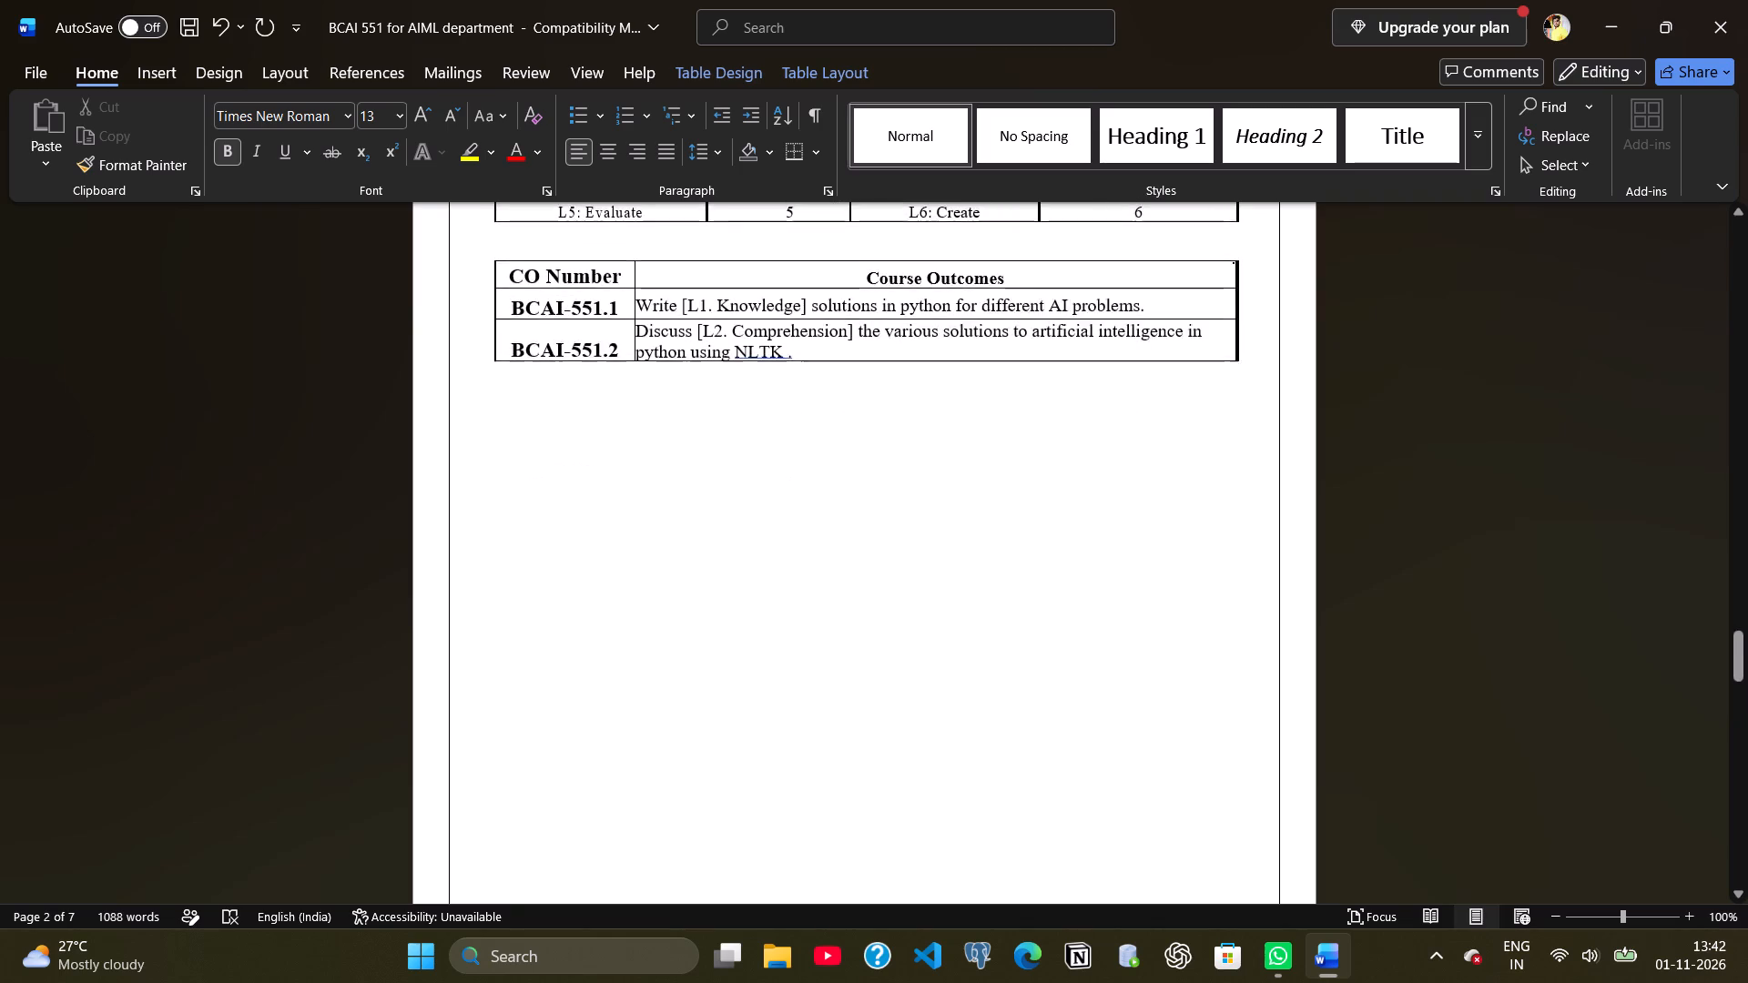
Review the remaining pages through the INDEX table of lab experiments, and return to the cover page.
{"action": "scroll", "coordinate": [1115, 782], "scroll_direction": "down", "scroll_amount": 8}
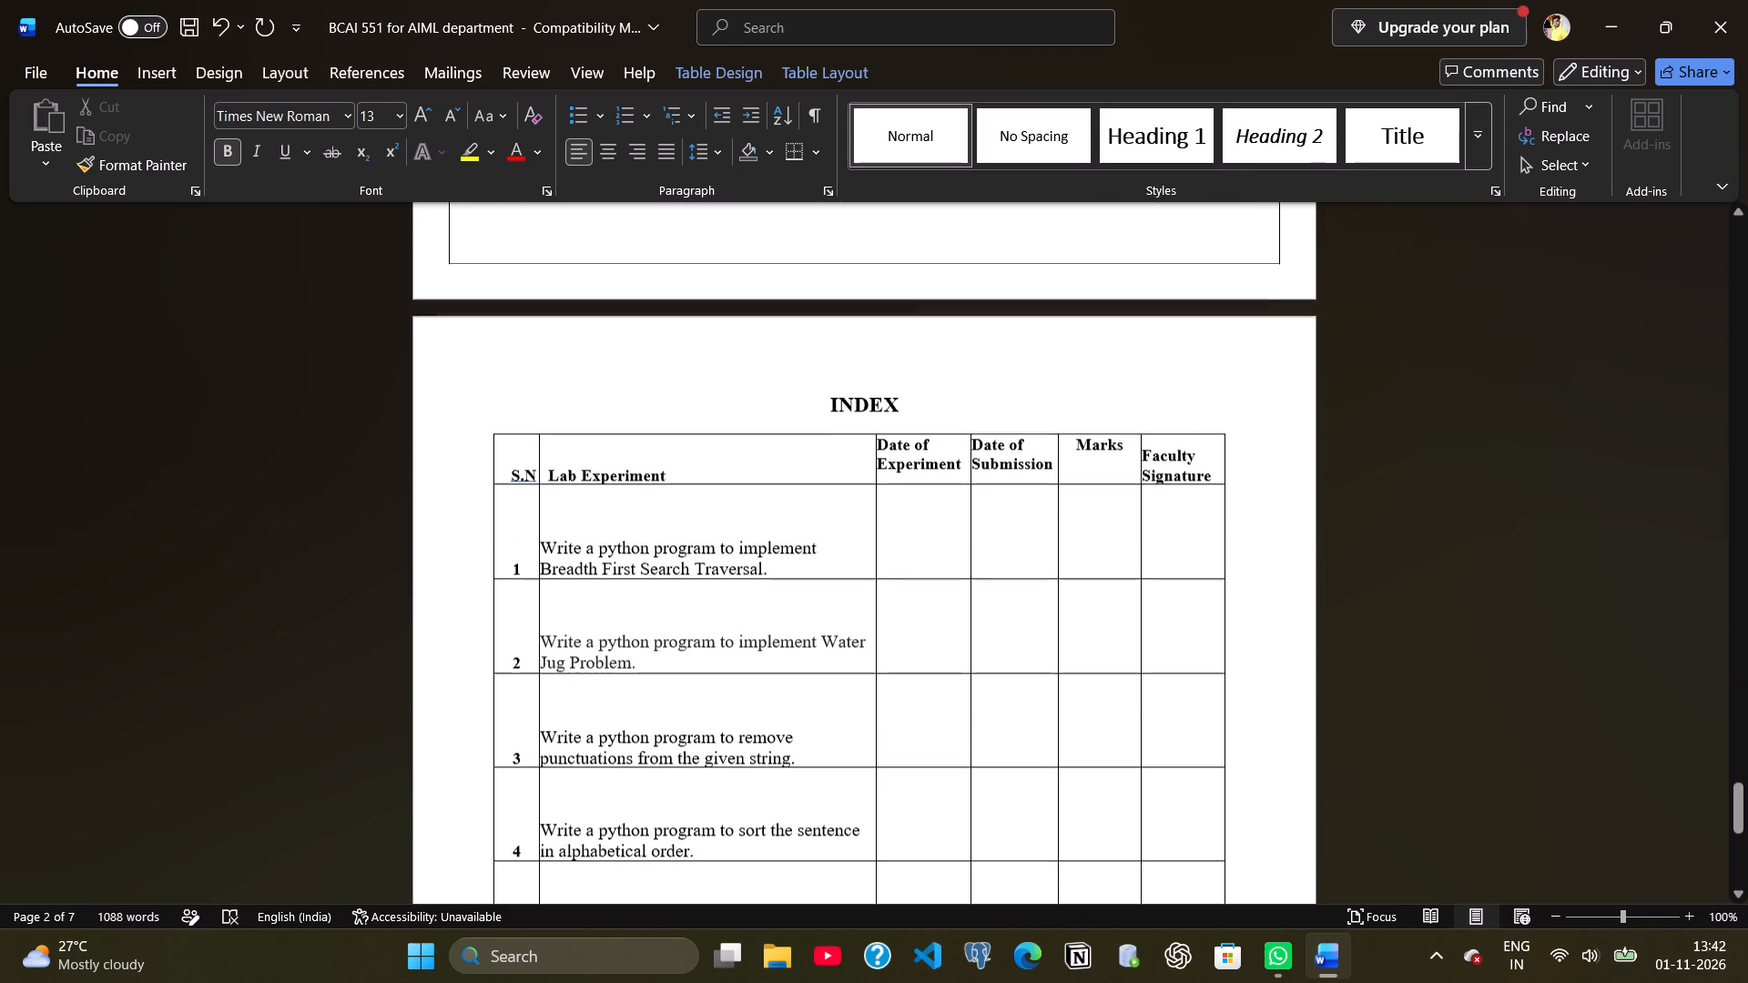
{"action": "scroll", "coordinate": [1115, 782], "scroll_direction": "down", "scroll_amount": 6}
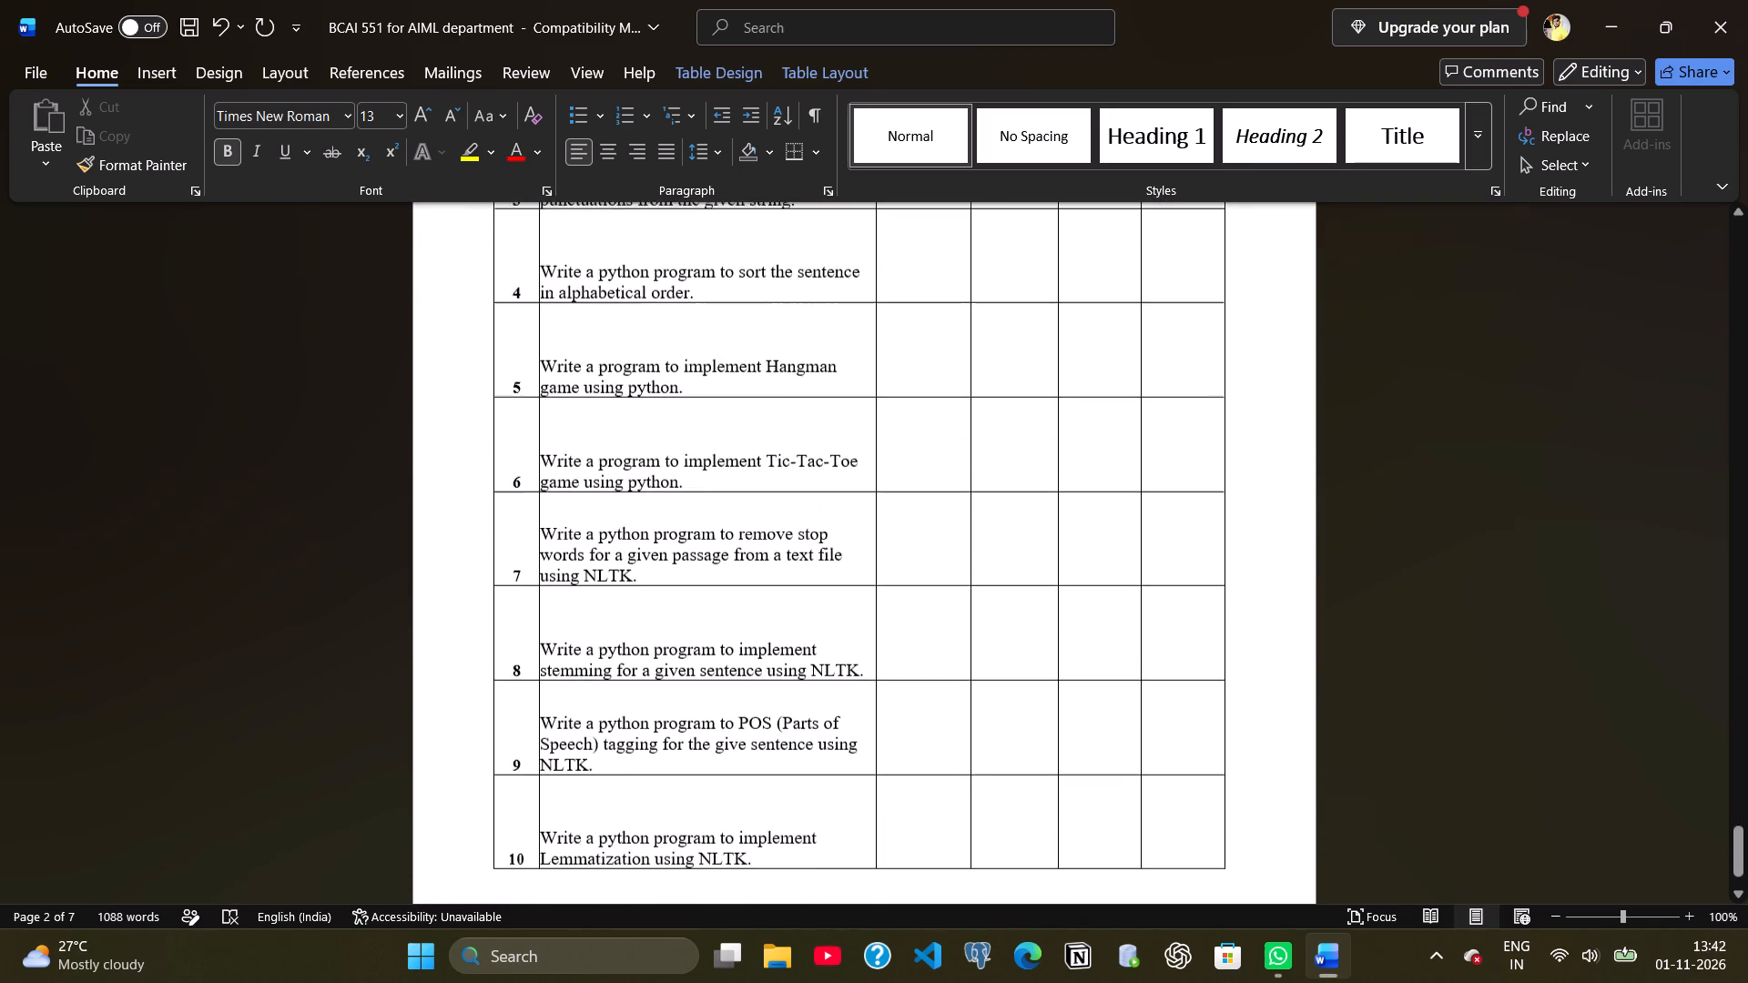
{"action": "scroll", "coordinate": [1115, 782], "scroll_direction": "down", "scroll_amount": 7}
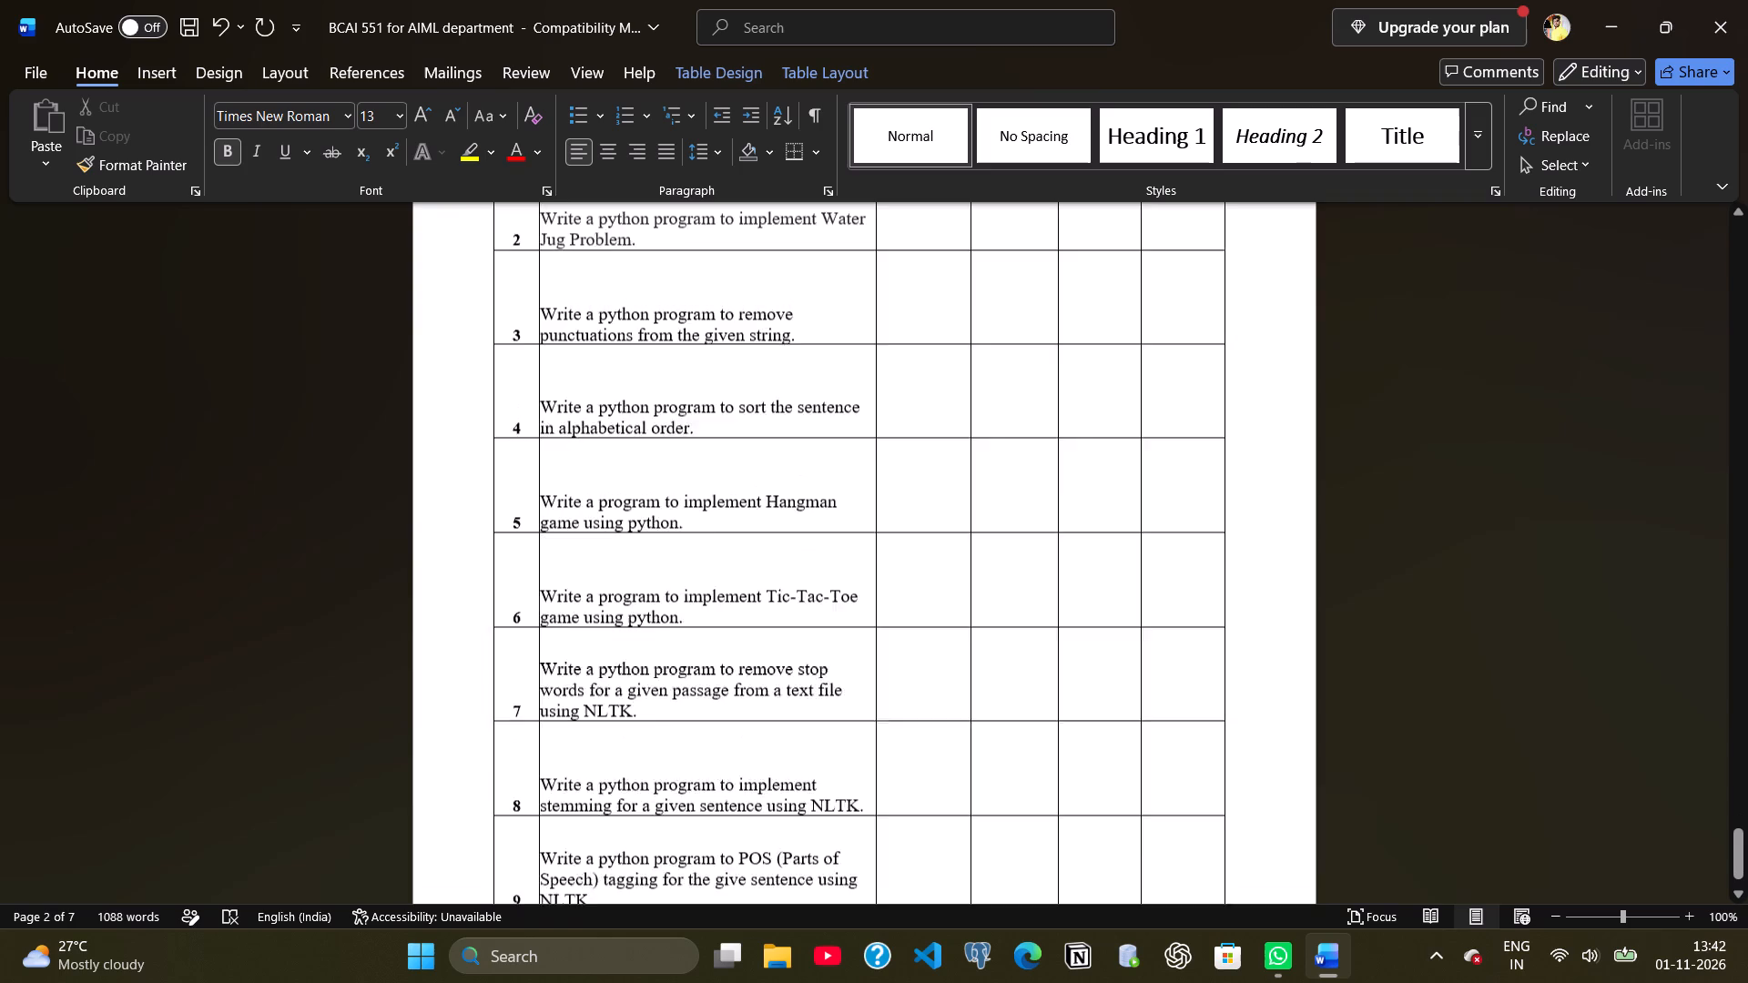
{"action": "scroll", "coordinate": [1115, 782], "scroll_direction": "down", "scroll_amount": 10}
{"action": "scroll", "coordinate": [1115, 782], "scroll_direction": "up", "scroll_amount": 20}
{"action": "scroll", "coordinate": [1115, 782], "scroll_direction": "up", "scroll_amount": 3}
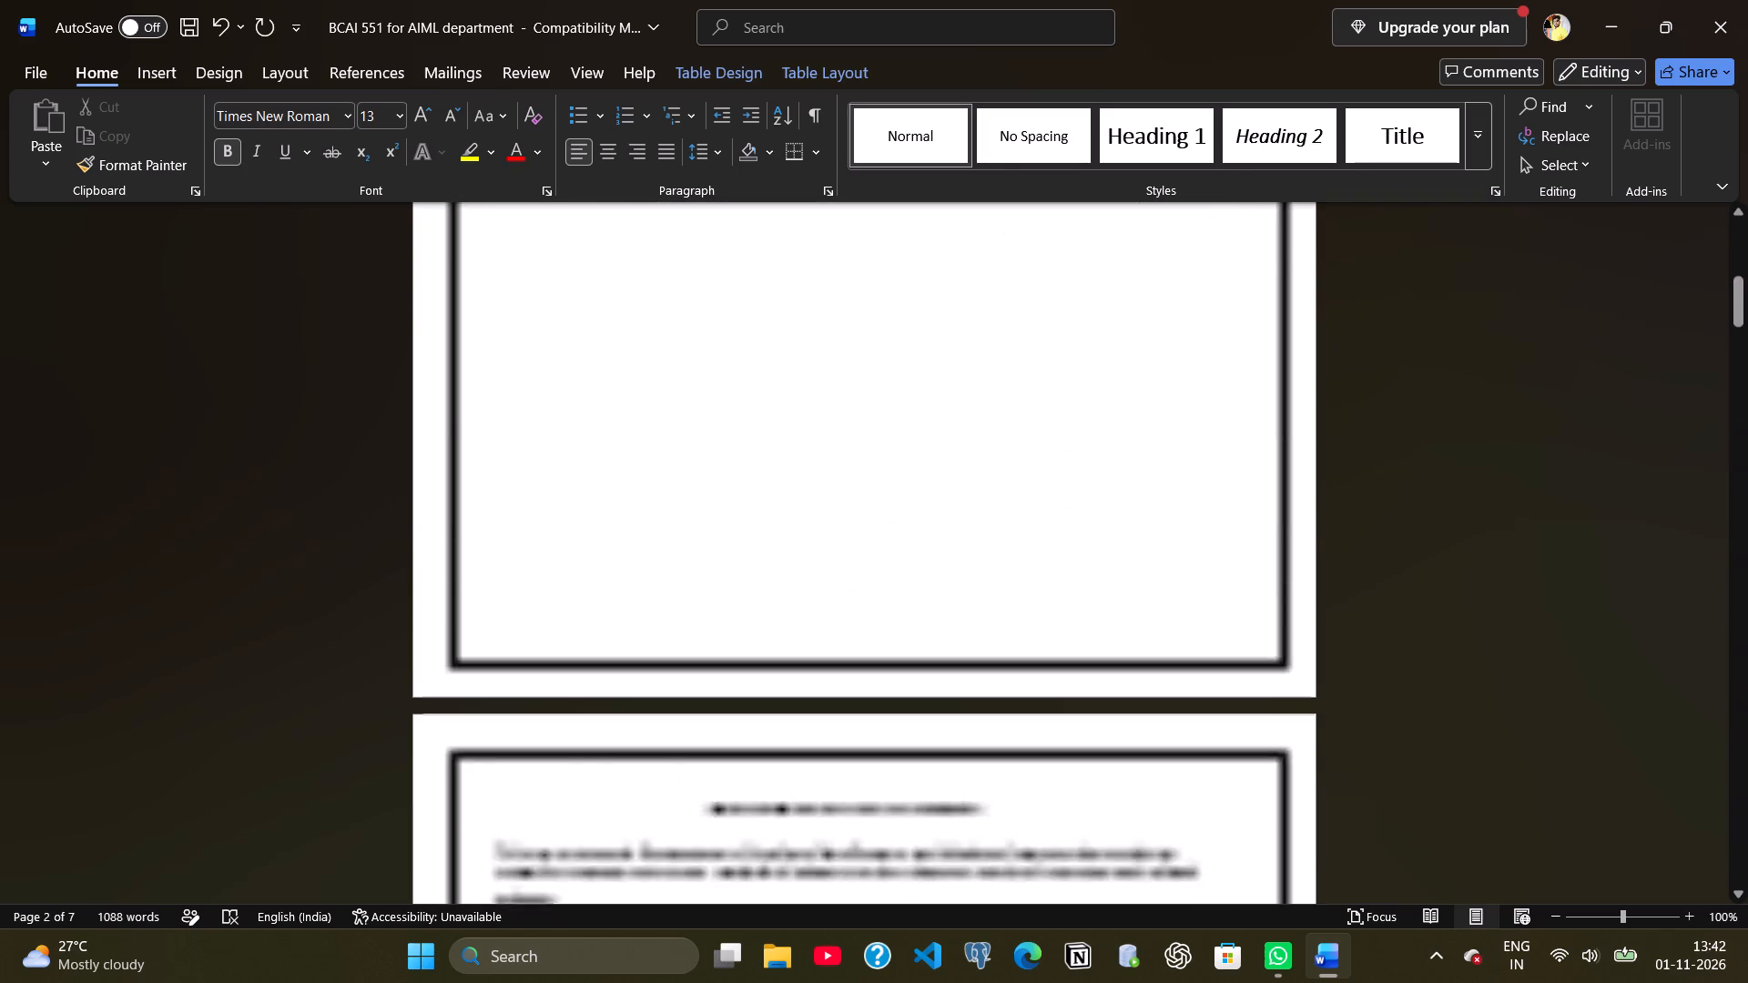
{"action": "scroll", "coordinate": [1115, 782], "scroll_direction": "down", "scroll_amount": 2}
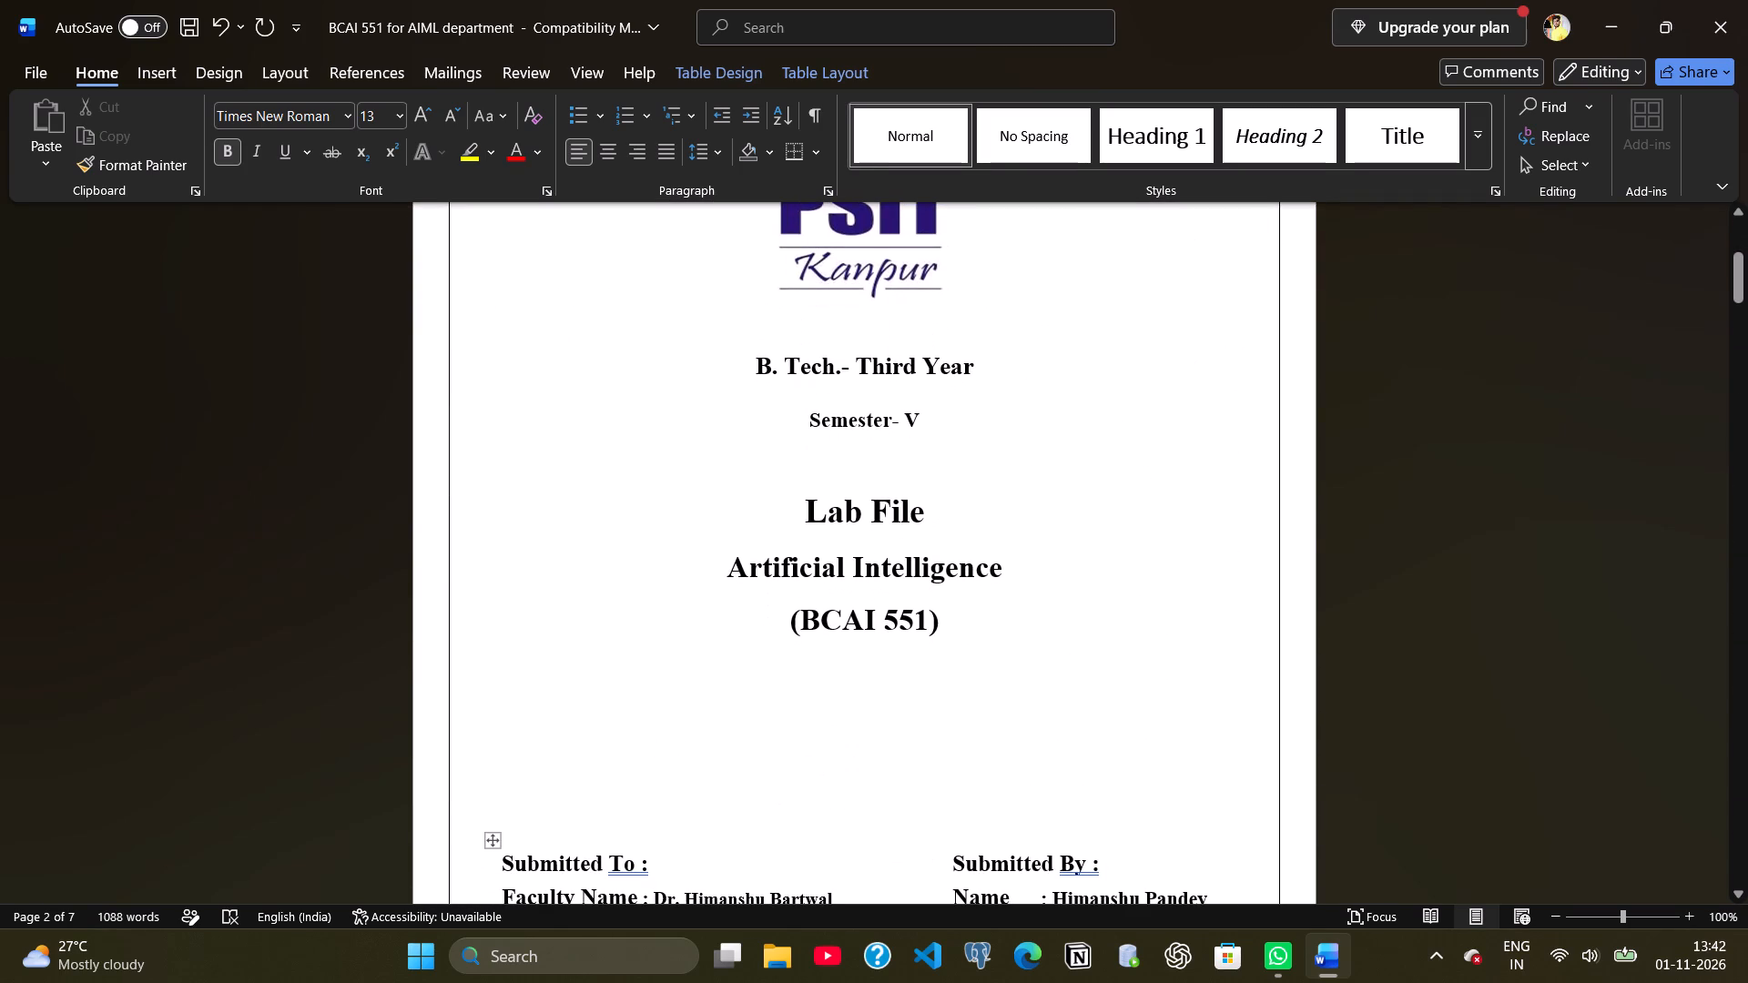
Open the print preview of the lab file and examine the cover page's layout.
{"action": "key", "text": "ctrl+p"}
{"action": "scroll", "coordinate": [1160, 676], "scroll_direction": "down", "scroll_amount": 1}
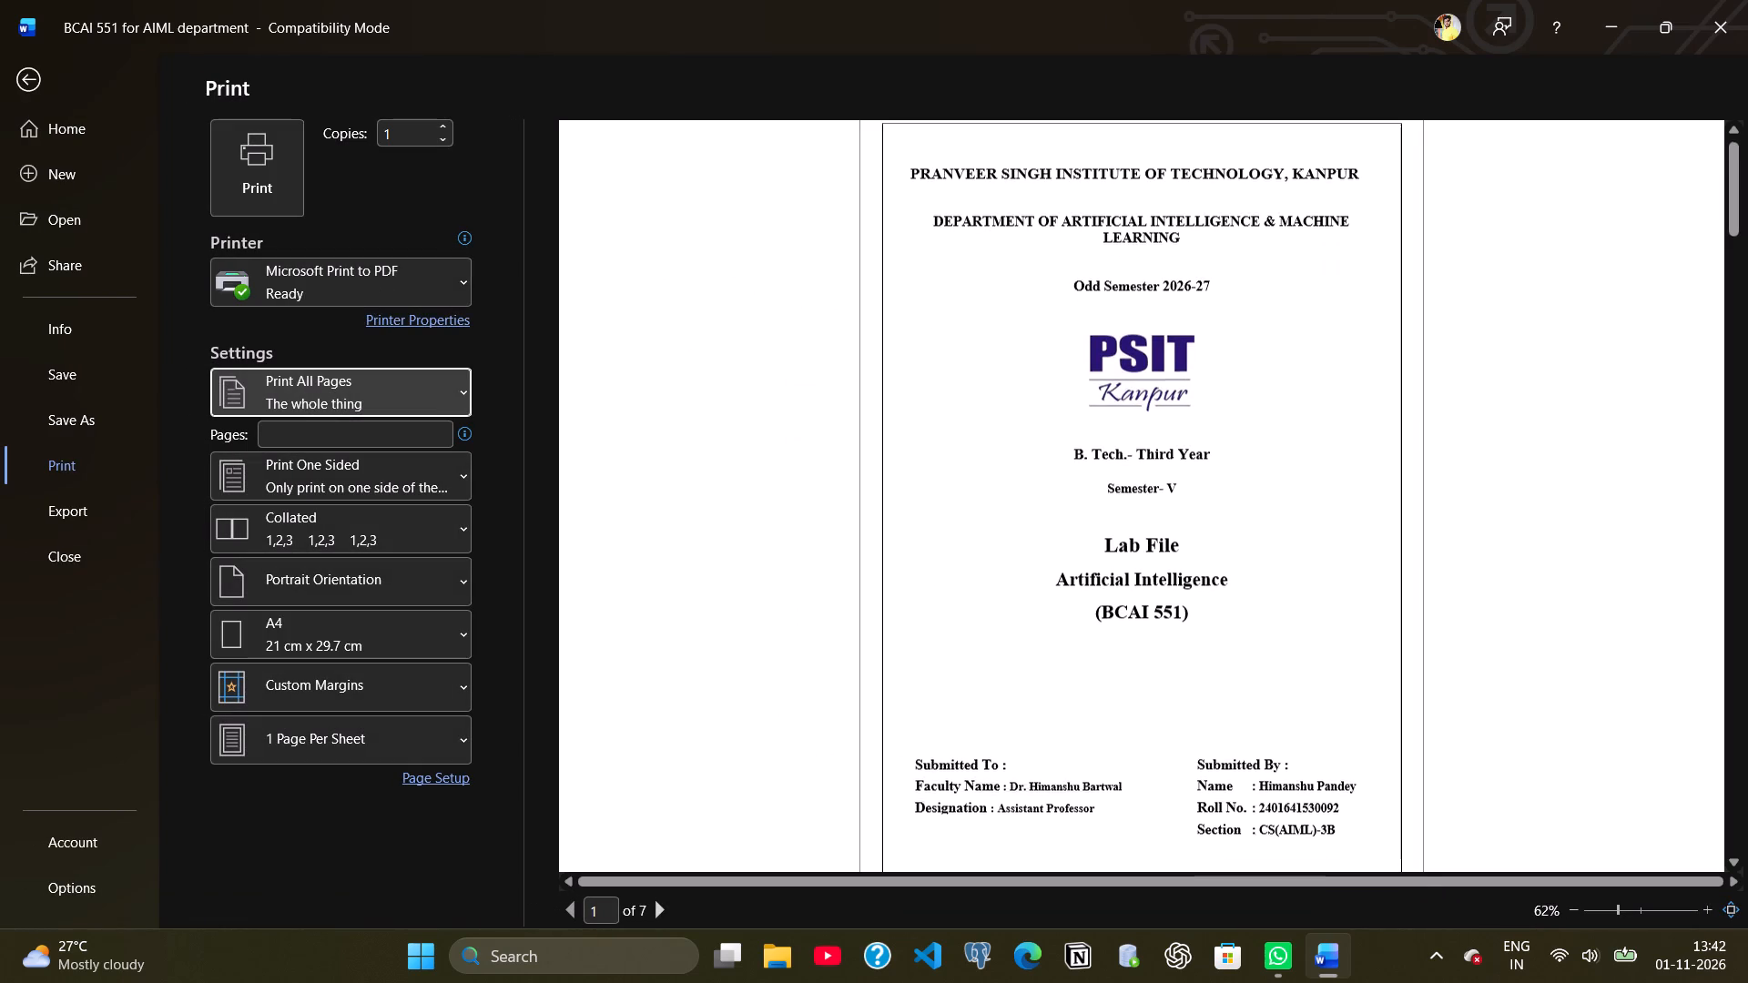
{"action": "scroll", "coordinate": [1160, 676], "scroll_direction": "down", "scroll_amount": 1}
{"action": "scroll", "coordinate": [1160, 676], "scroll_direction": "up", "scroll_amount": 2}
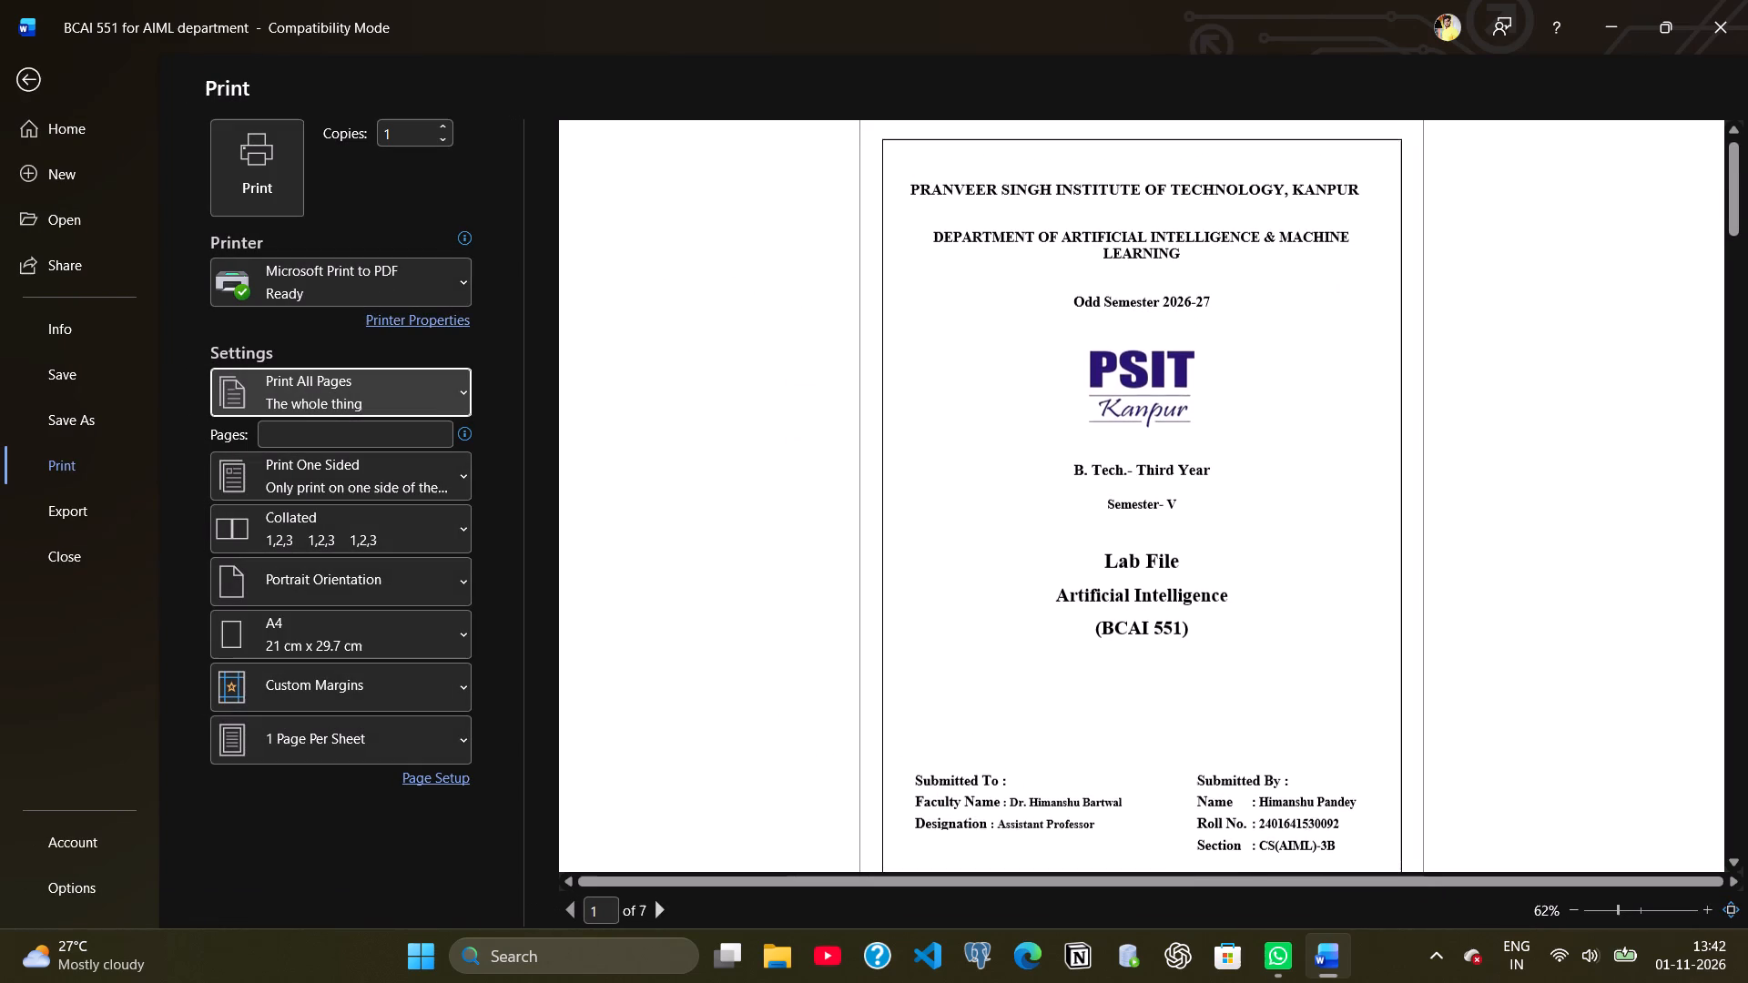
{"action": "scroll", "coordinate": [1160, 676], "scroll_direction": "down", "scroll_amount": 1}
{"action": "scroll", "coordinate": [1160, 676], "scroll_direction": "up", "scroll_amount": 2}
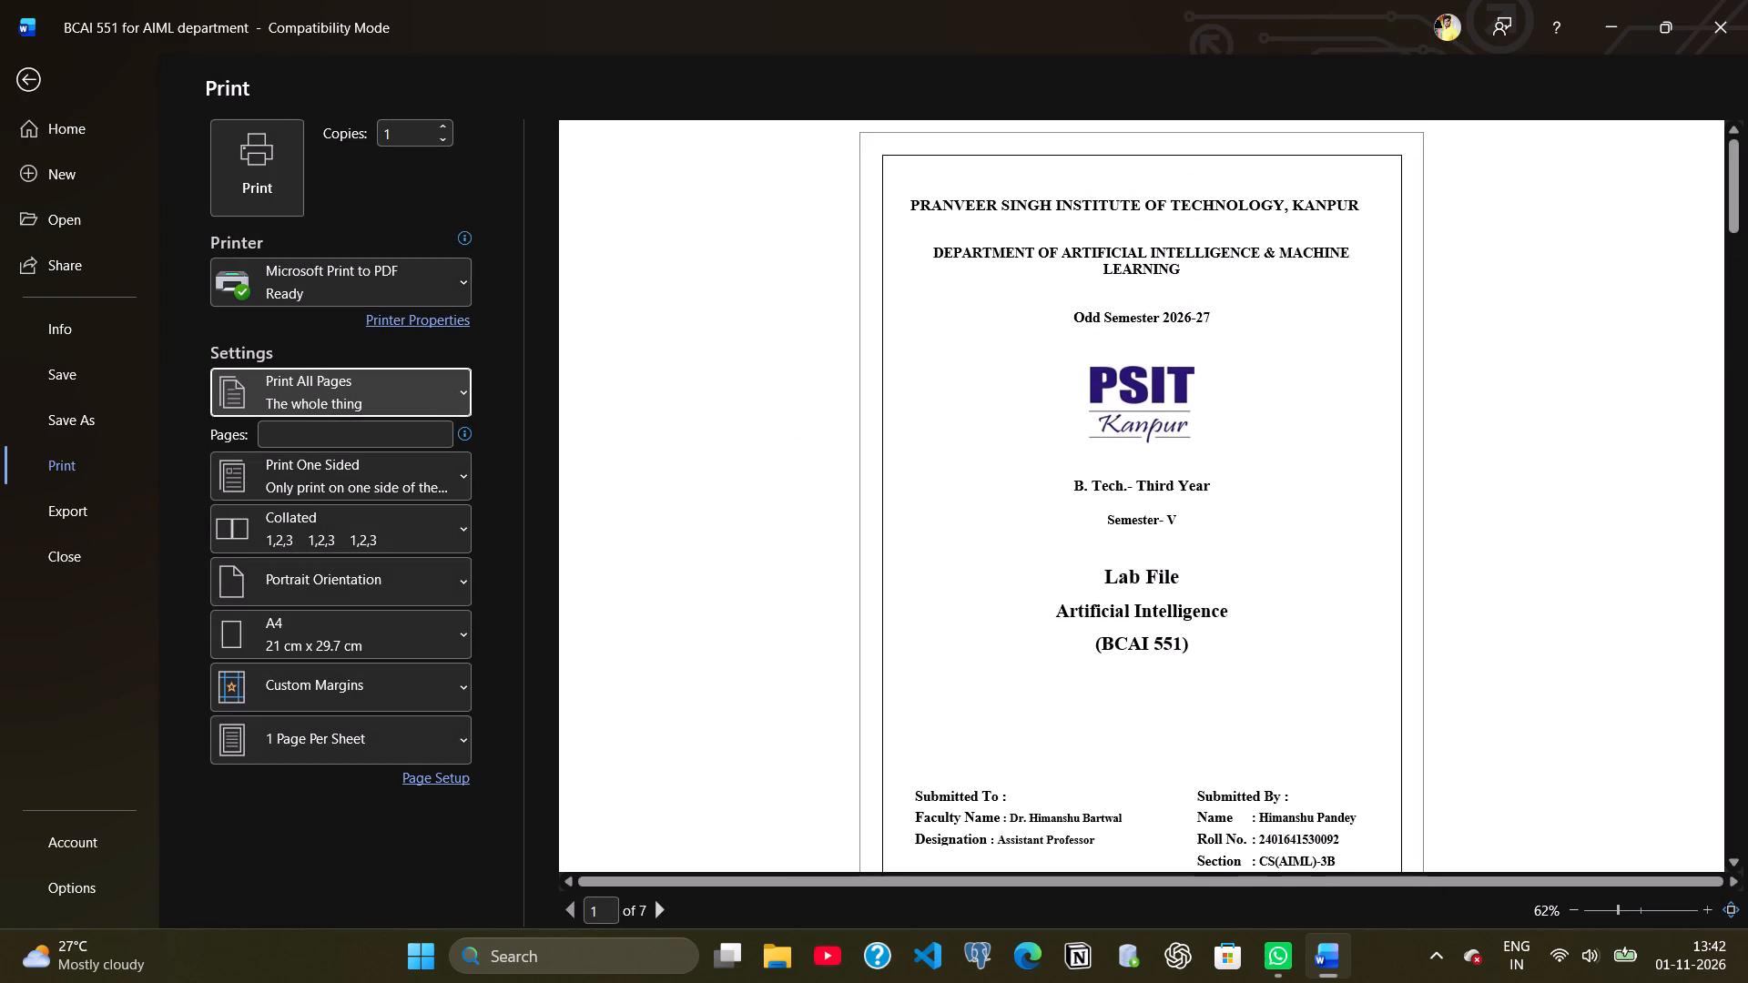
{"action": "left_click", "coordinate": [709, 590]}
{"action": "key", "text": "Down"}
{"action": "key", "text": "Down"}
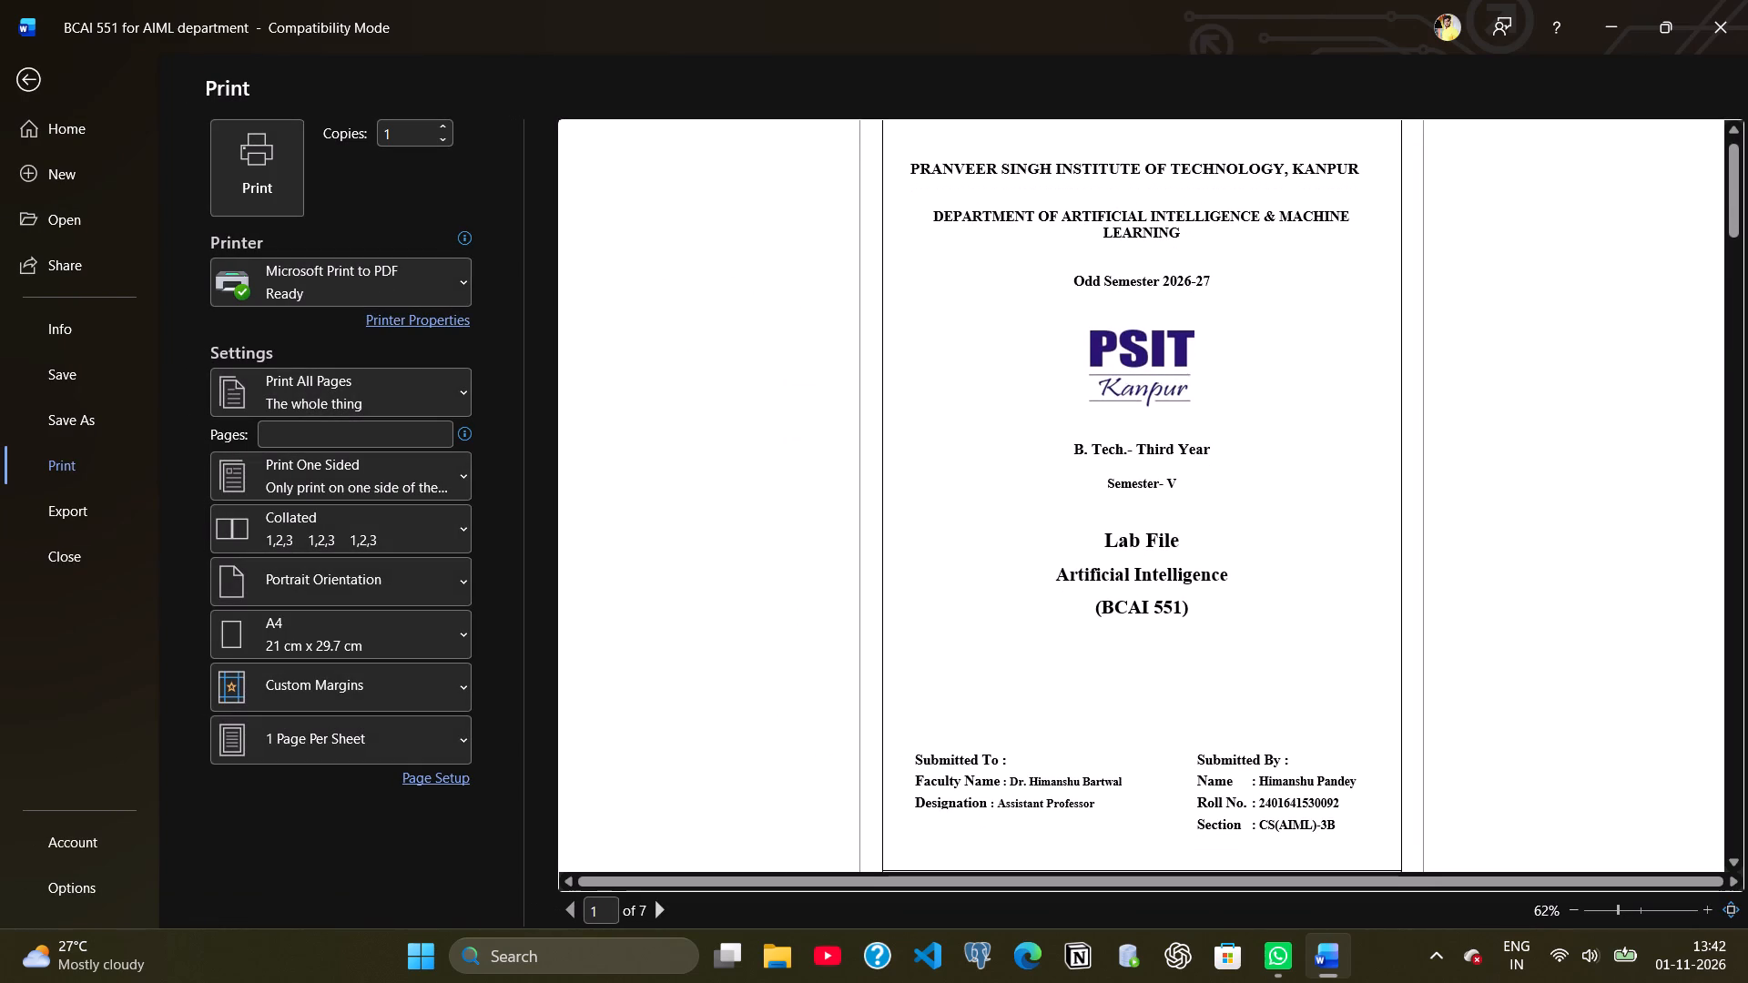
{"action": "key", "text": "Down"}
{"action": "key", "text": "Up"}
{"action": "key", "text": "Up"}
{"action": "key", "text": "Down"}
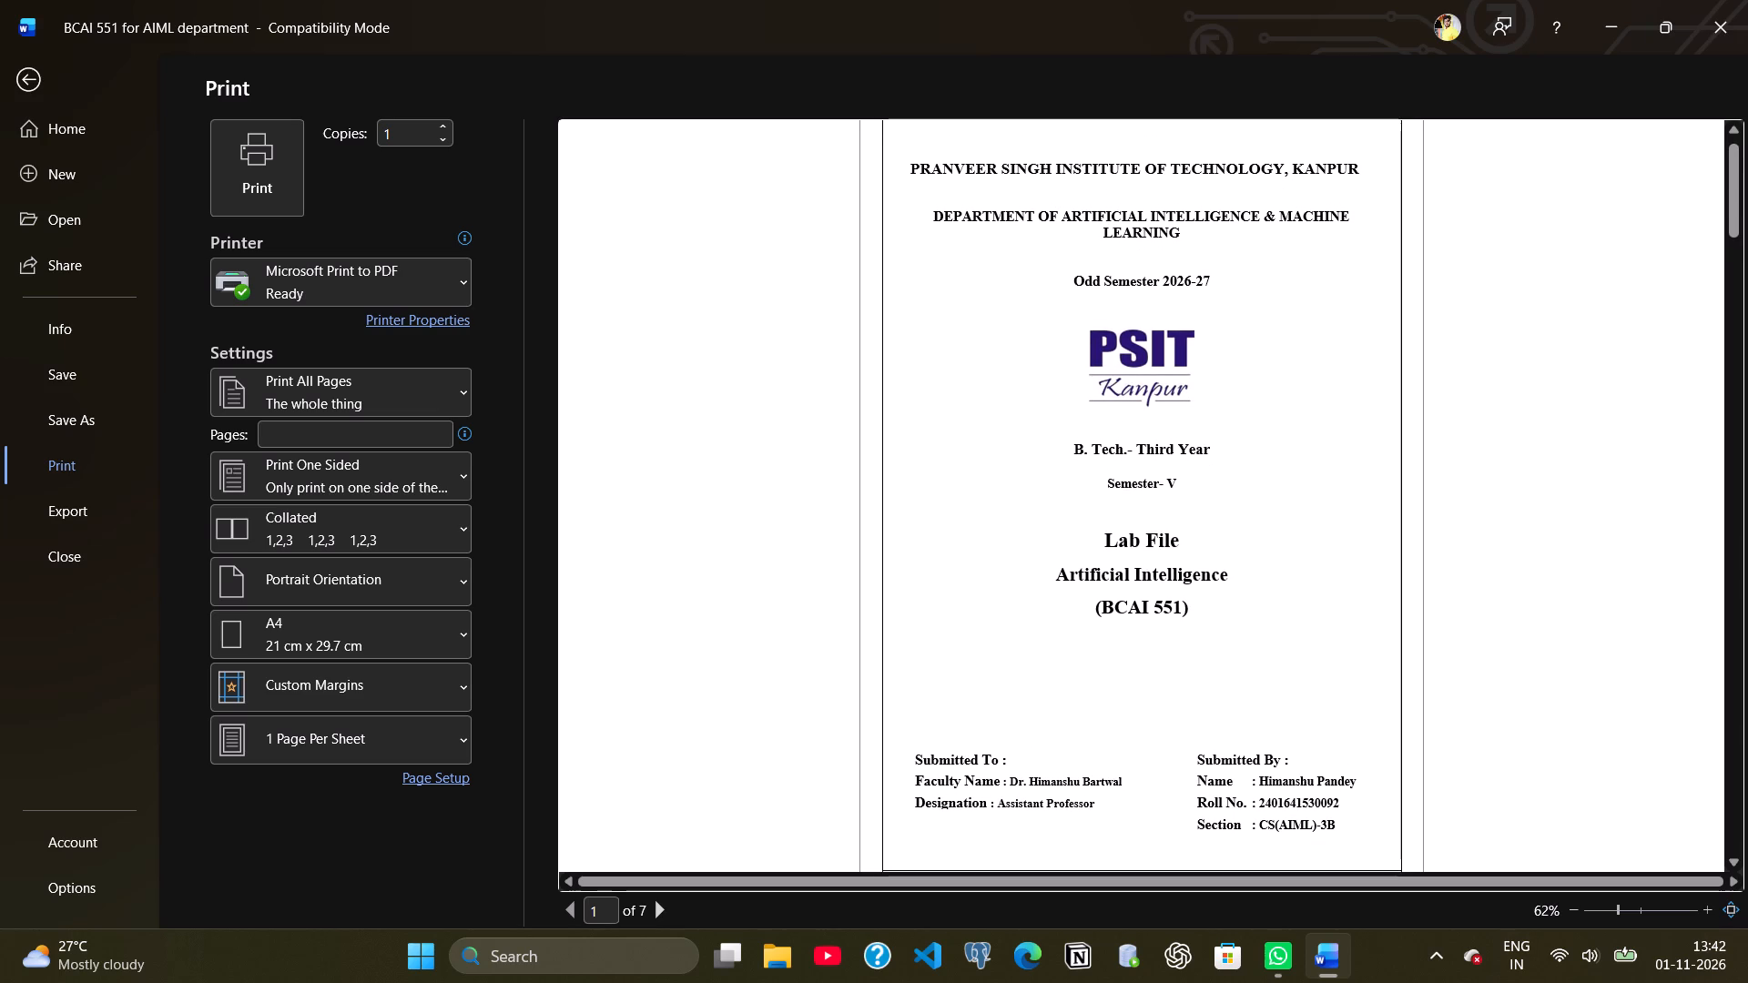
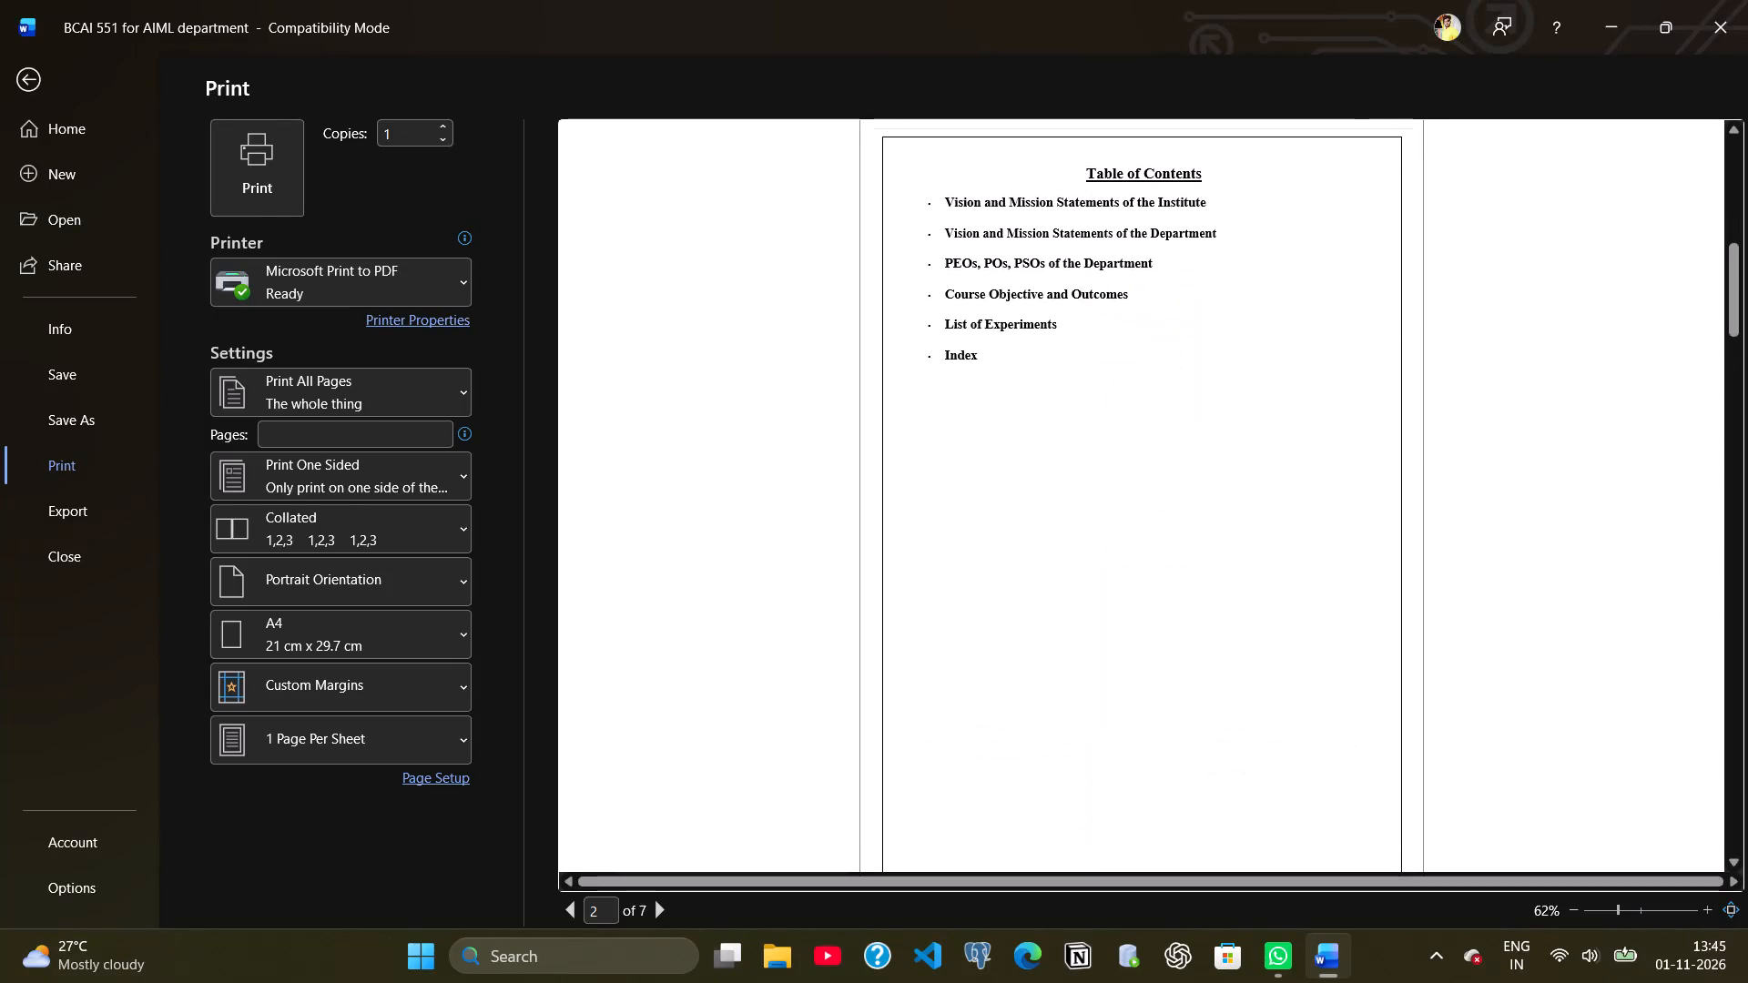
Examine the layout of the Table of Contents page and the department vision, mission and PEO page in the print preview.
{"action": "key", "text": "Up"}
{"action": "key", "text": "Up"}
{"action": "key", "text": "Down"}
{"action": "key", "text": "Down"}
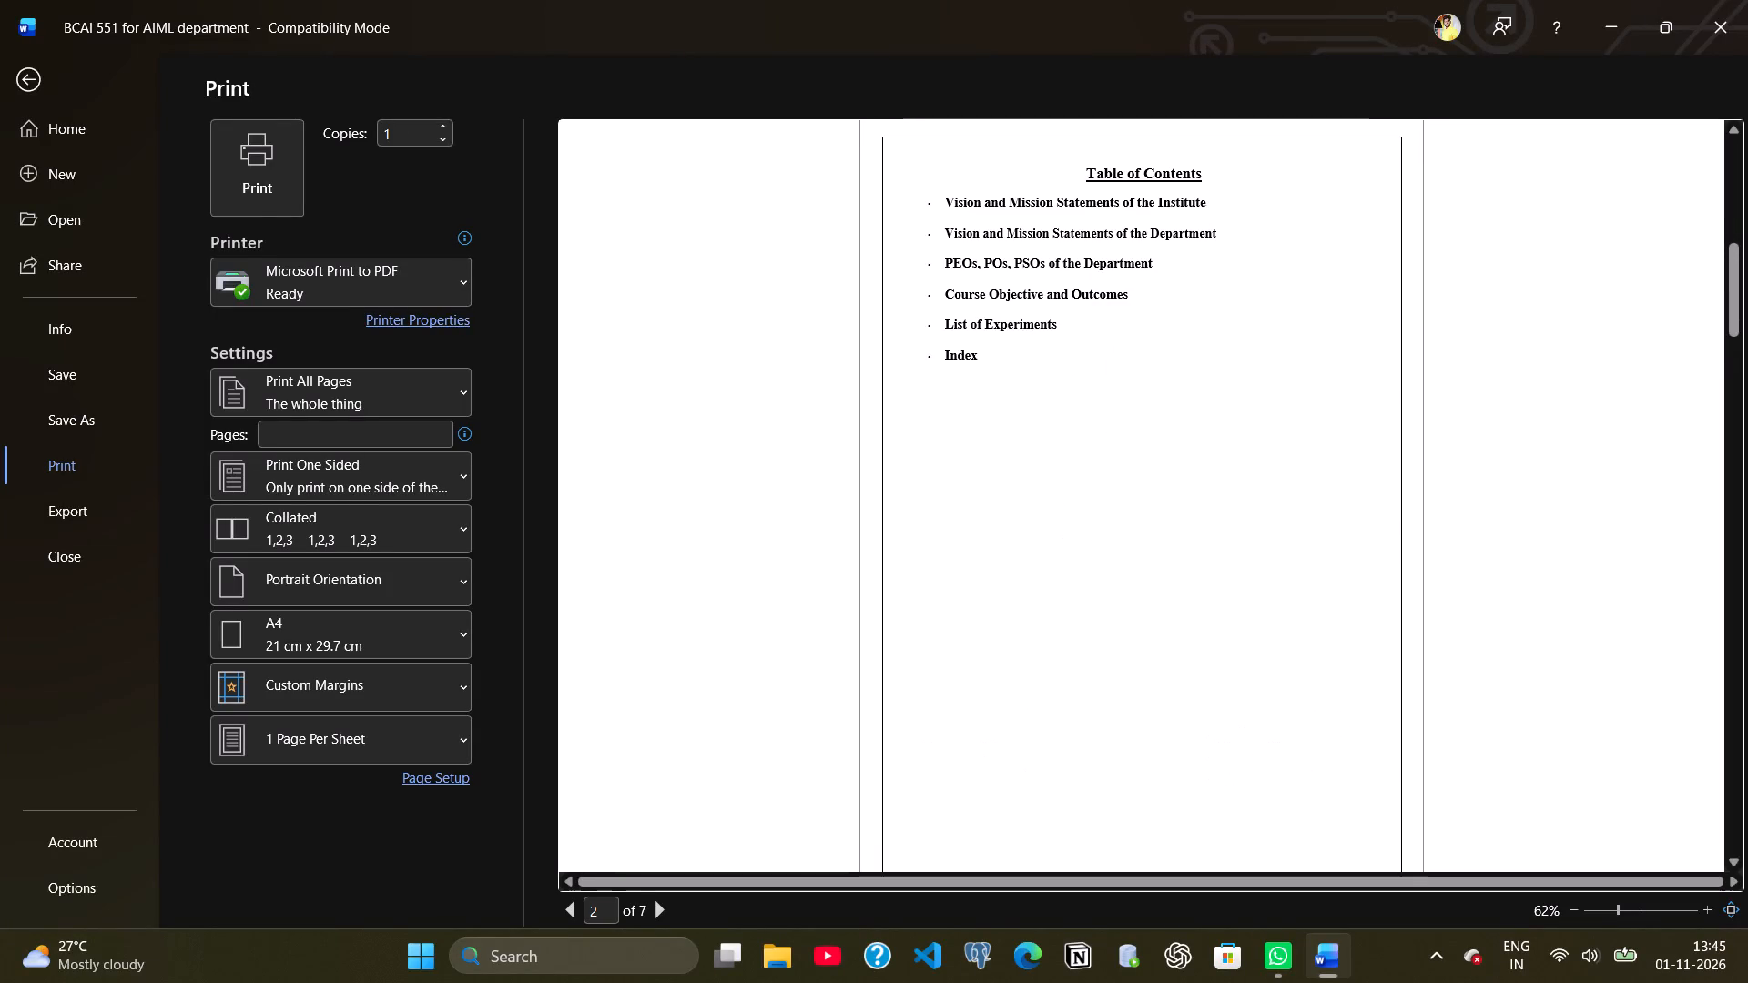
{"action": "key", "text": "Down"}
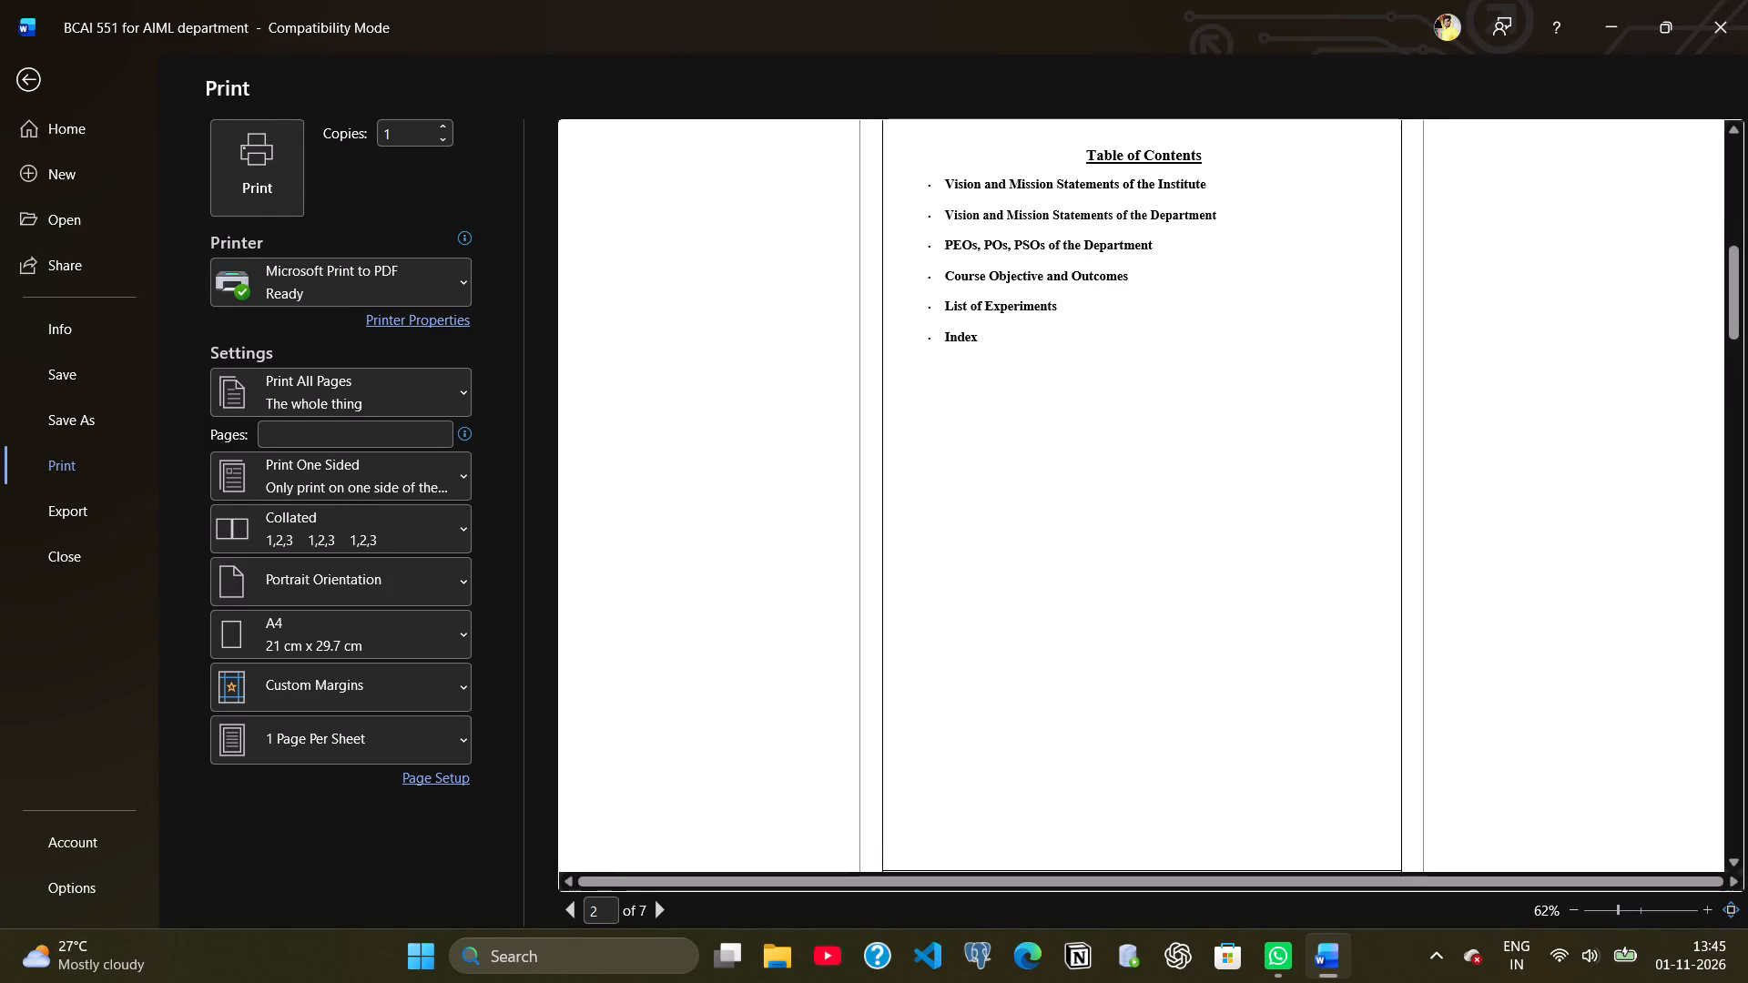
{"action": "key", "text": "Down"}
{"action": "key", "text": "Down"}
{"action": "key", "text": "Down"}
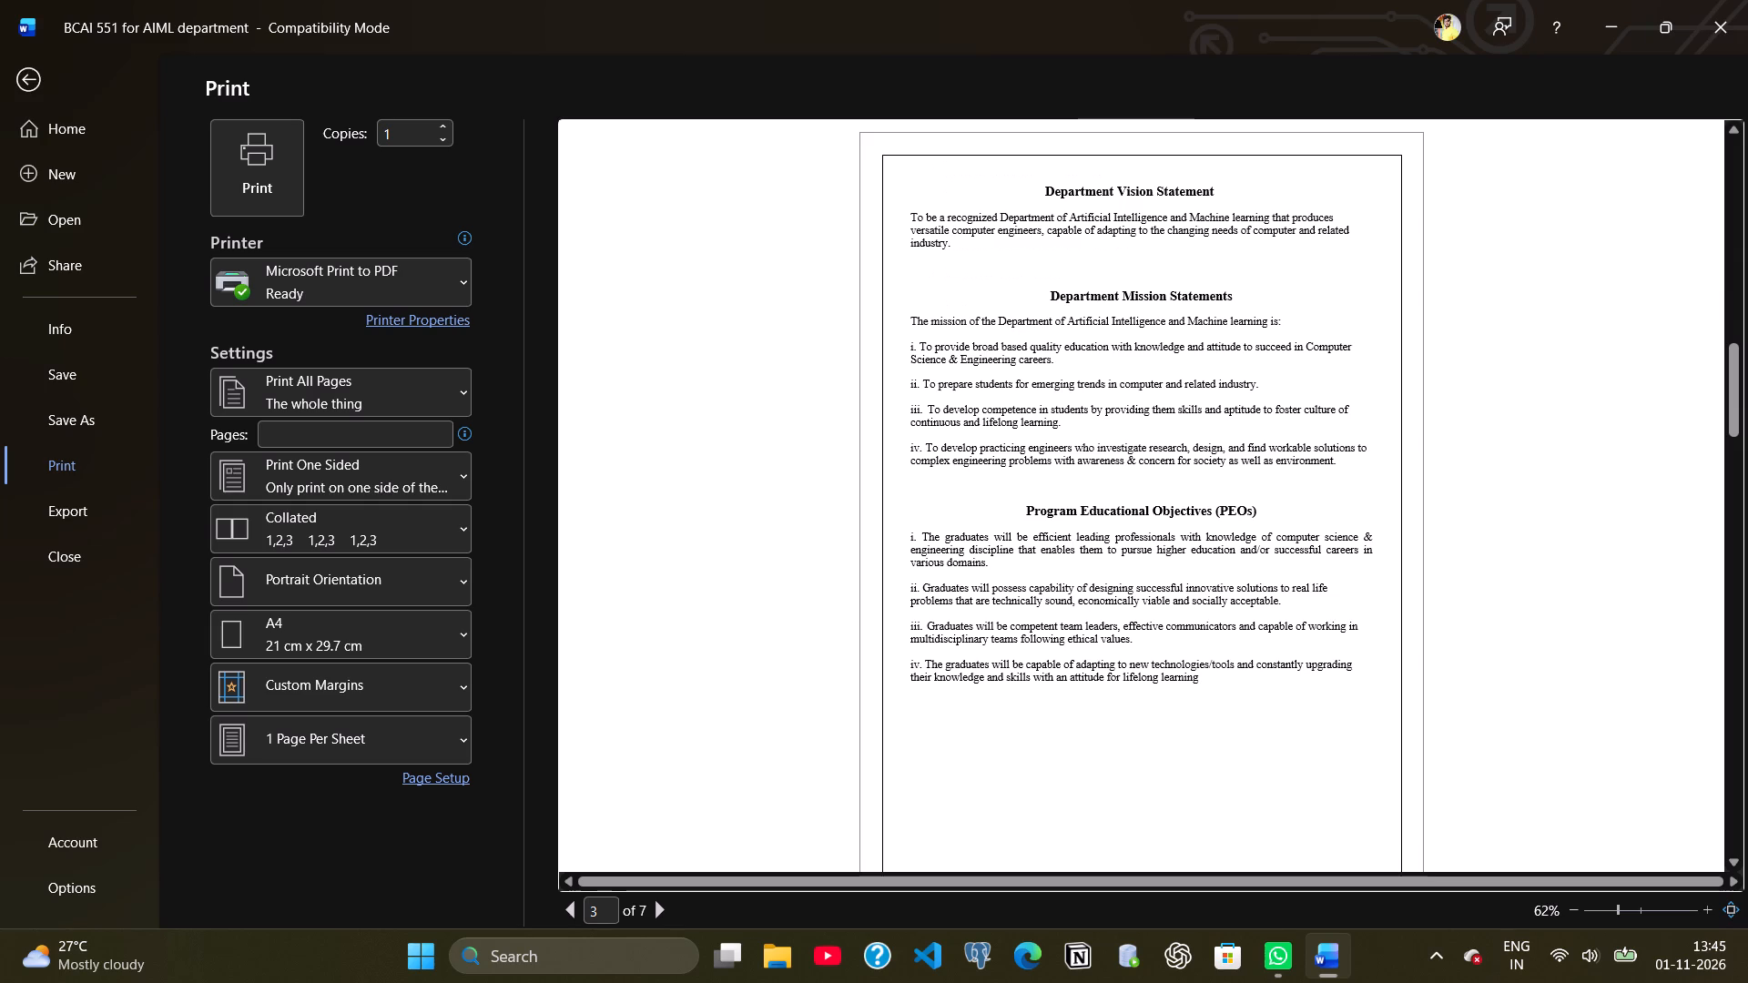
Examine the print preview layout of the department statements, Program Outcomes, and Program Specific and Course Outcomes pages.
{"action": "key", "text": "Down"}
{"action": "key", "text": "Down"}
{"action": "key", "text": "Down"}
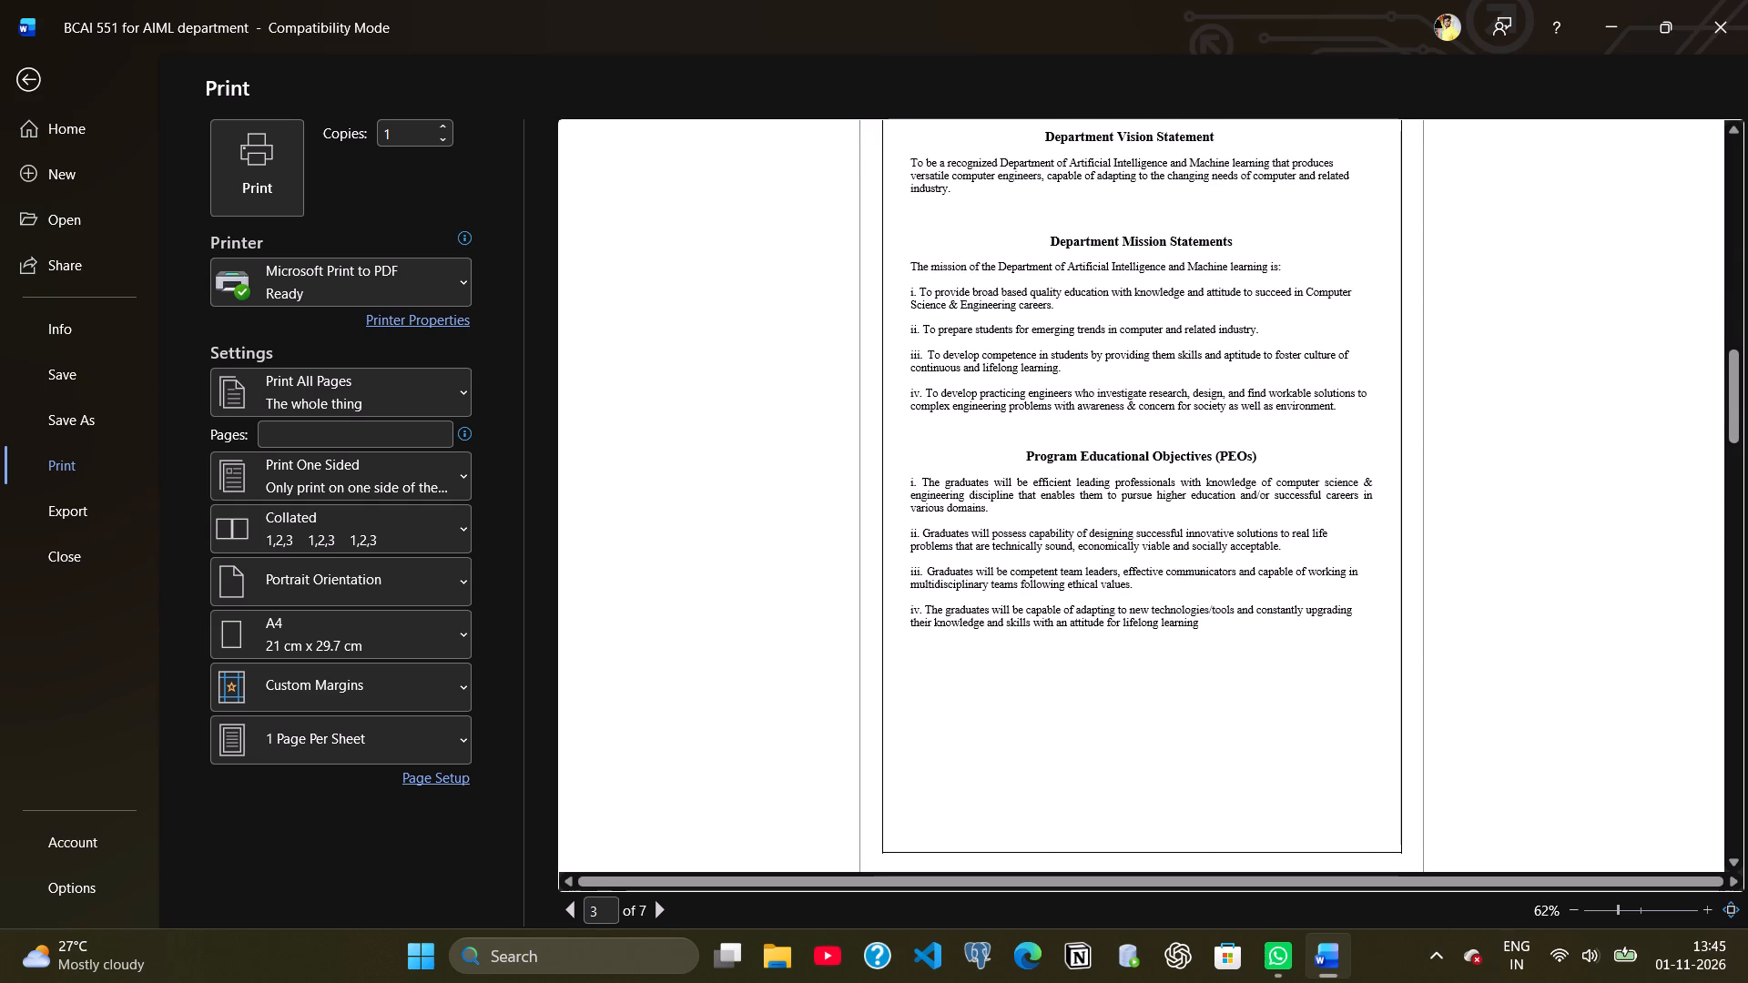
{"action": "key", "text": "Down"}
{"action": "key", "text": "Down"}
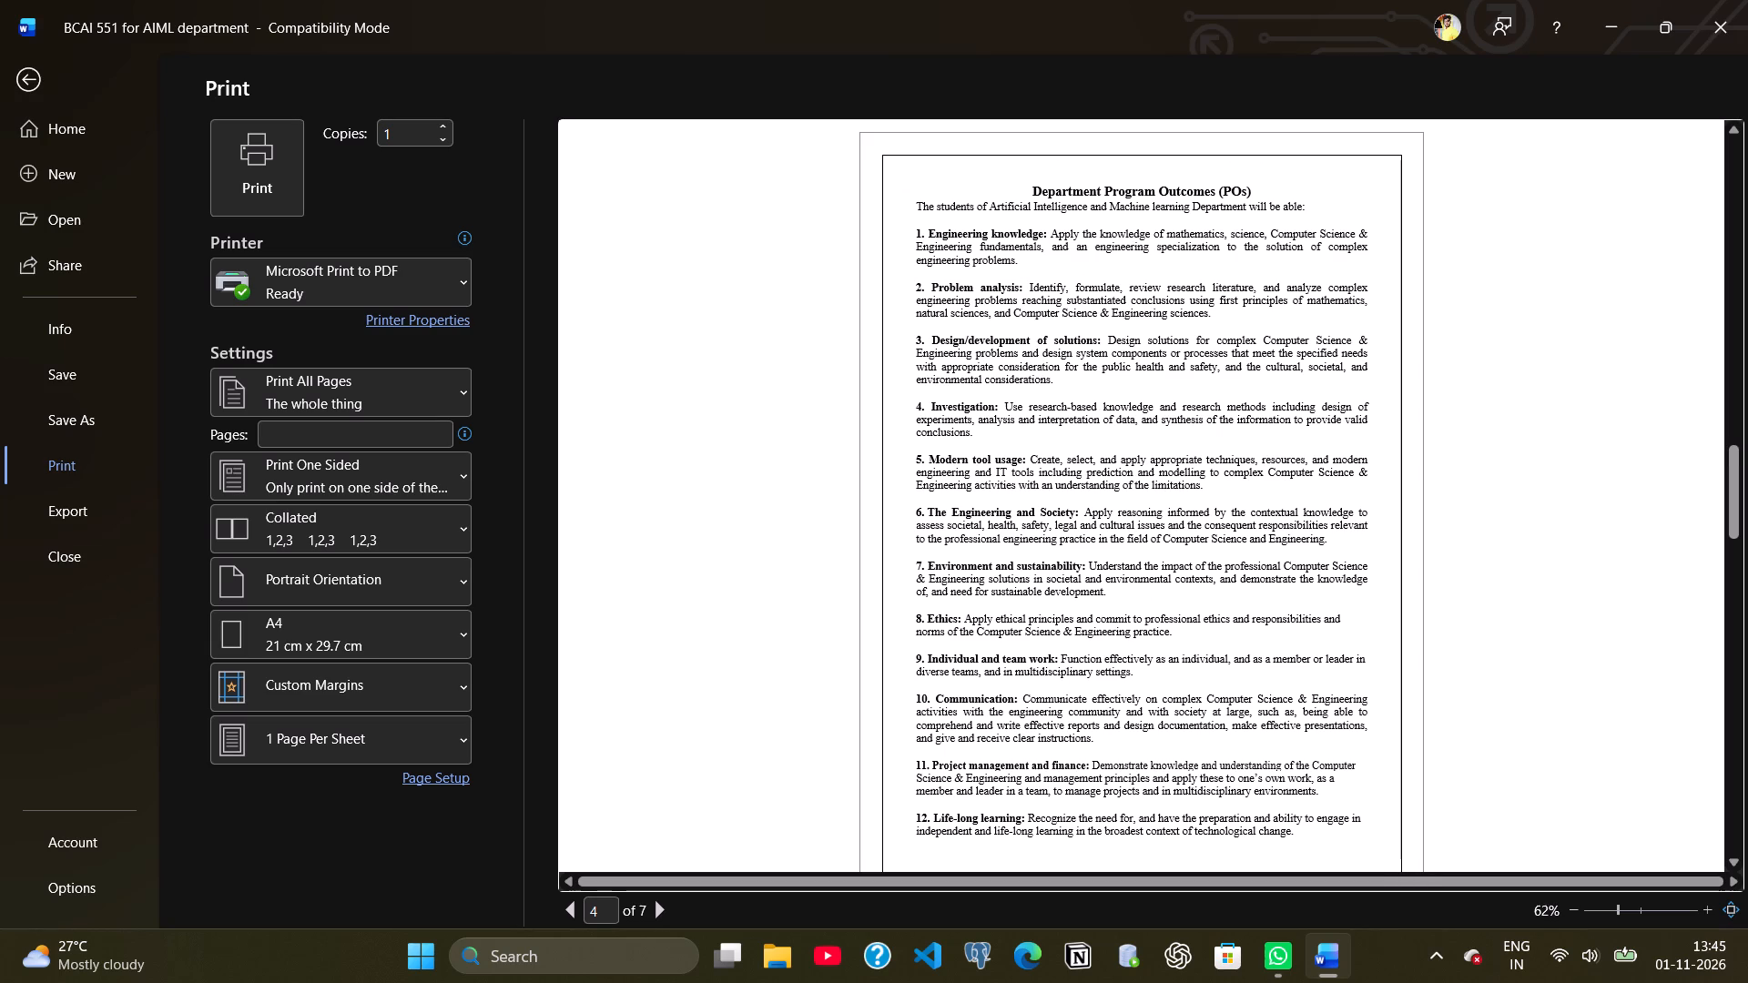
{"action": "key", "text": "Down"}
{"action": "key", "text": "Down"}
{"action": "key", "text": "Down"}
{"action": "key", "text": "Down"}
{"action": "key", "text": "Down"}
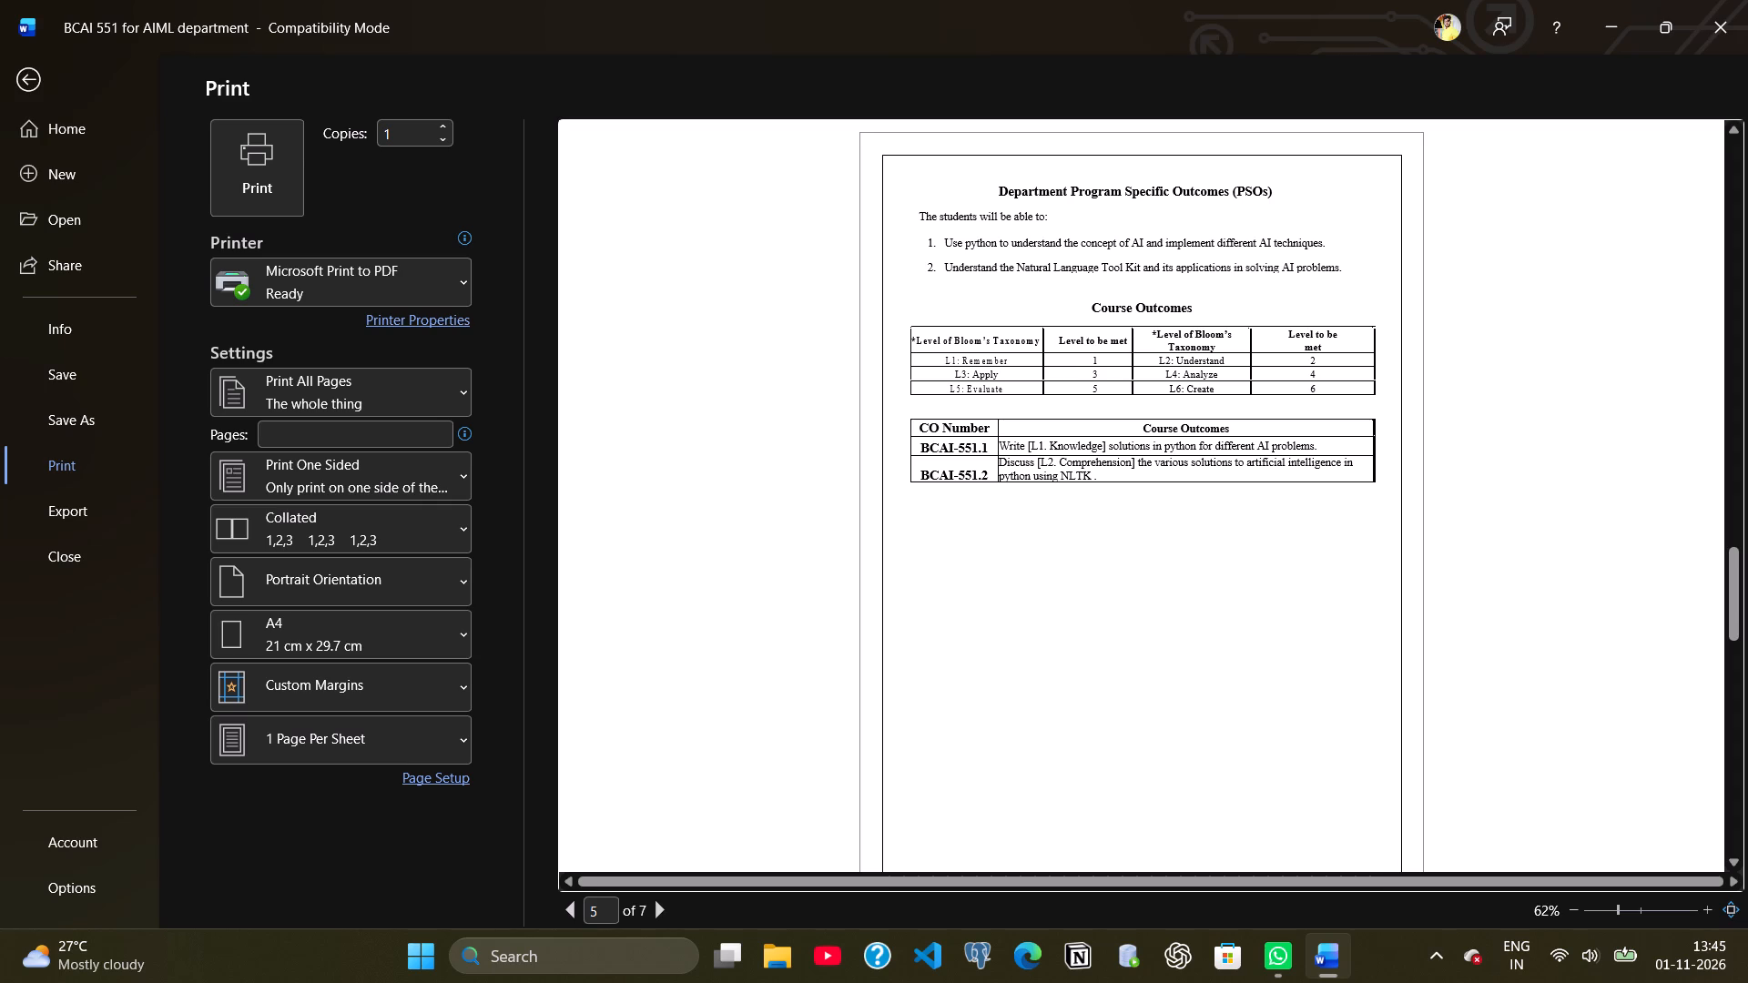
{"action": "key", "text": "Up"}
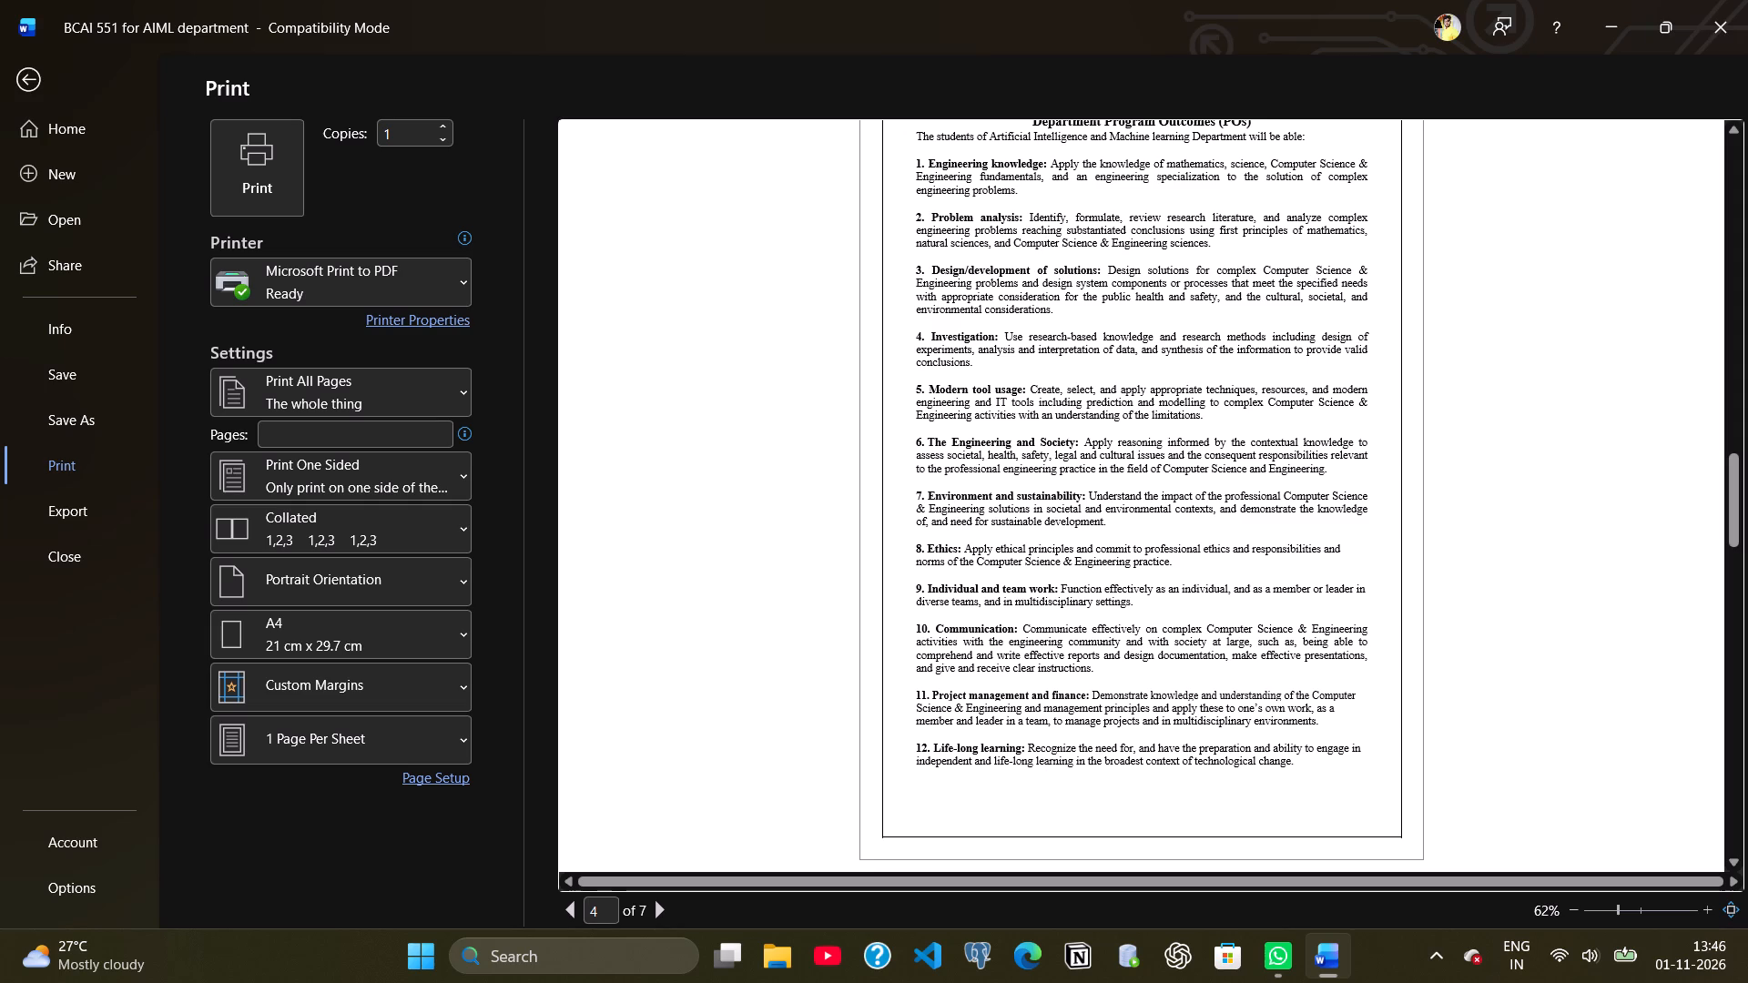
{"action": "key", "text": "Down"}
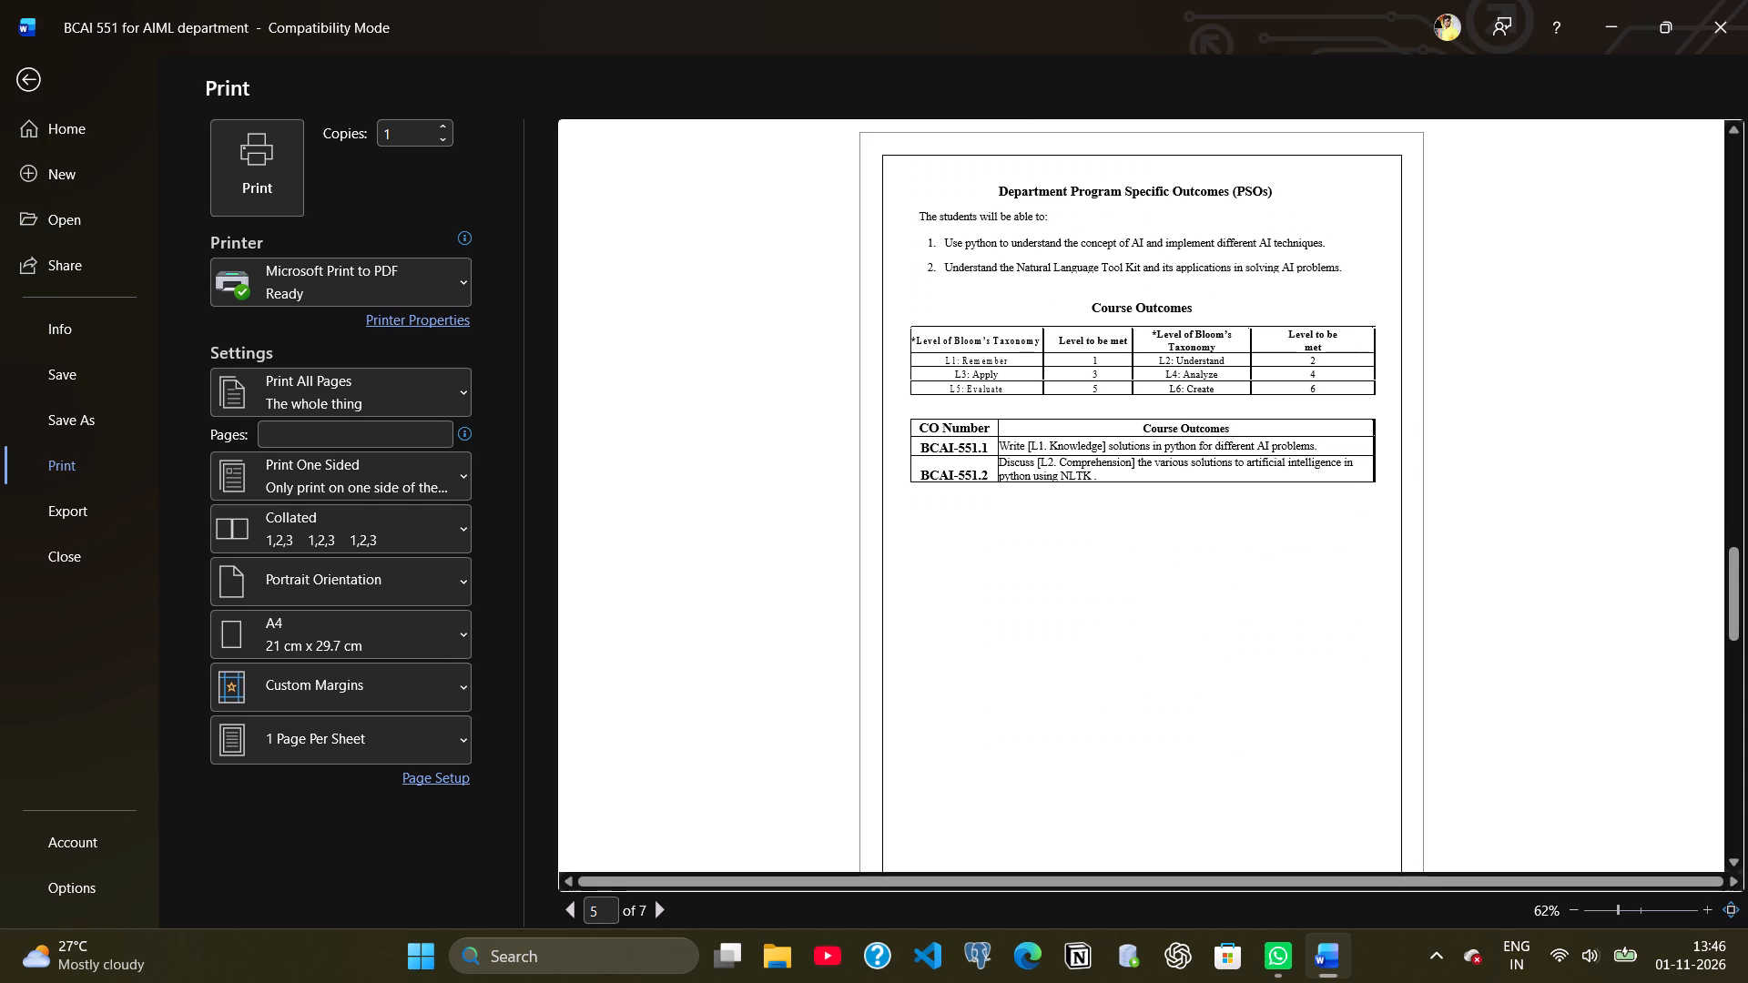
Examine the print preview layout of the List of Experiments page and the INDEX table page.
{"action": "key", "text": "Down"}
{"action": "key", "text": "Down"}
{"action": "key", "text": "Down"}
{"action": "key", "text": "Down"}
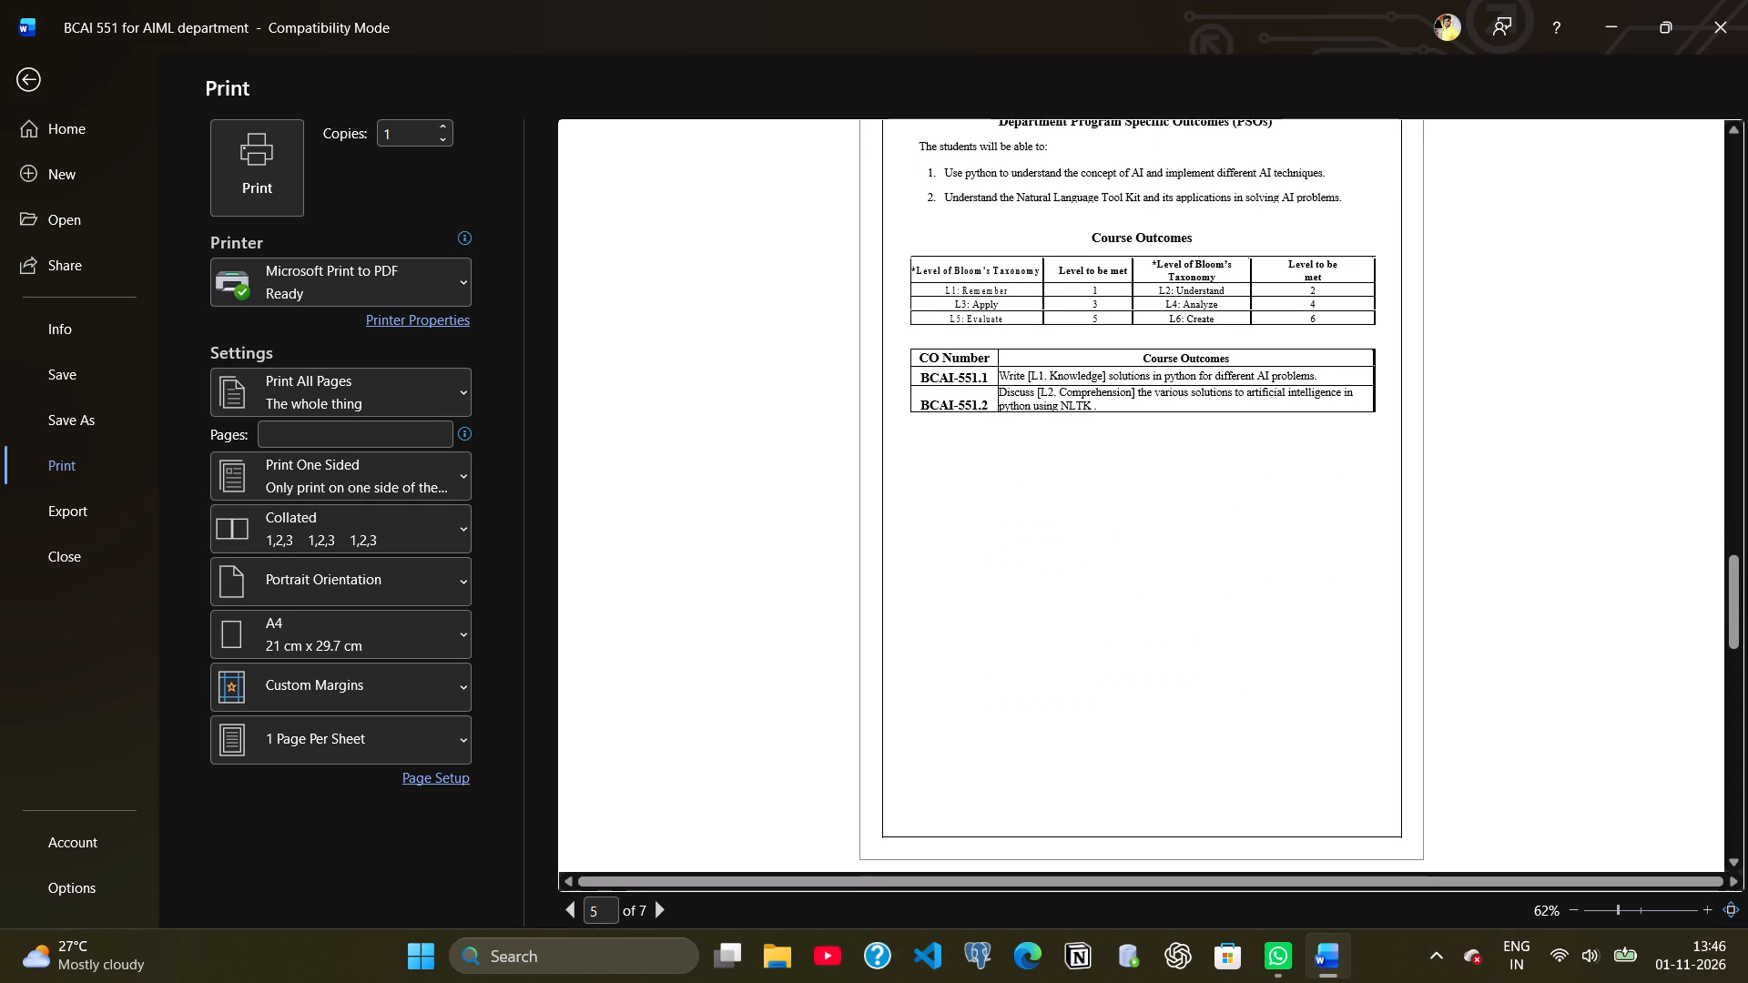
{"action": "key", "text": "Down"}
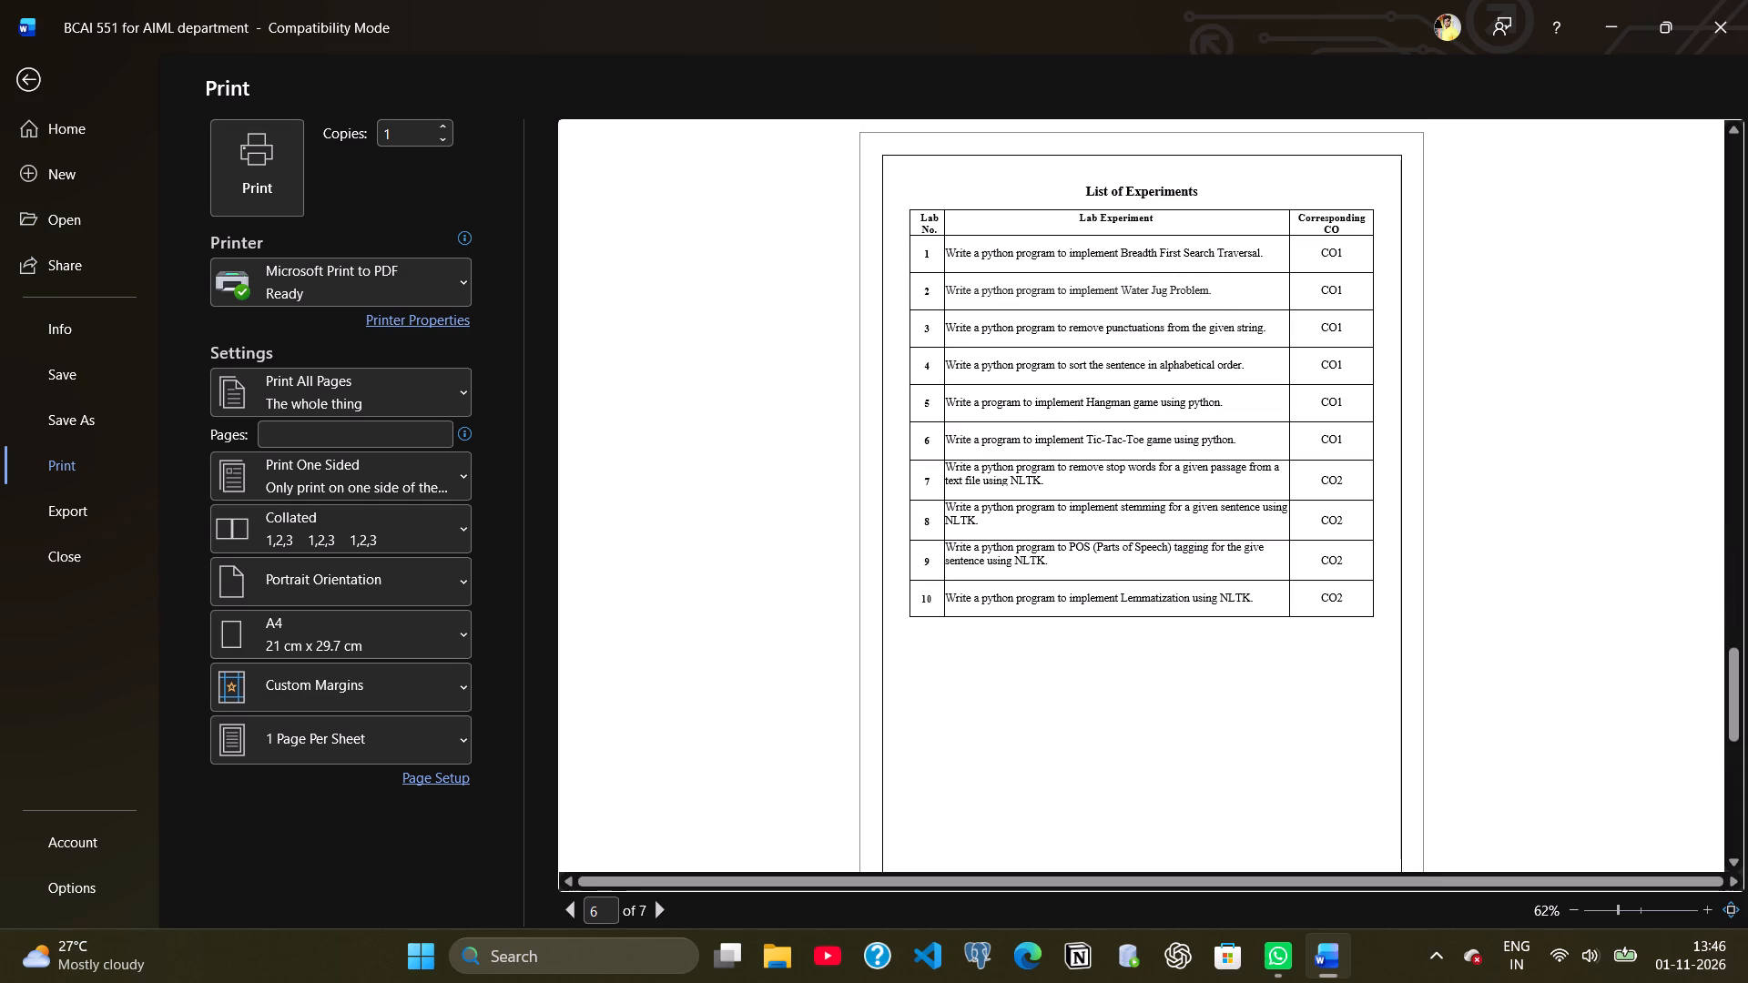
{"action": "key", "text": "Down"}
{"action": "key", "text": "Down"}
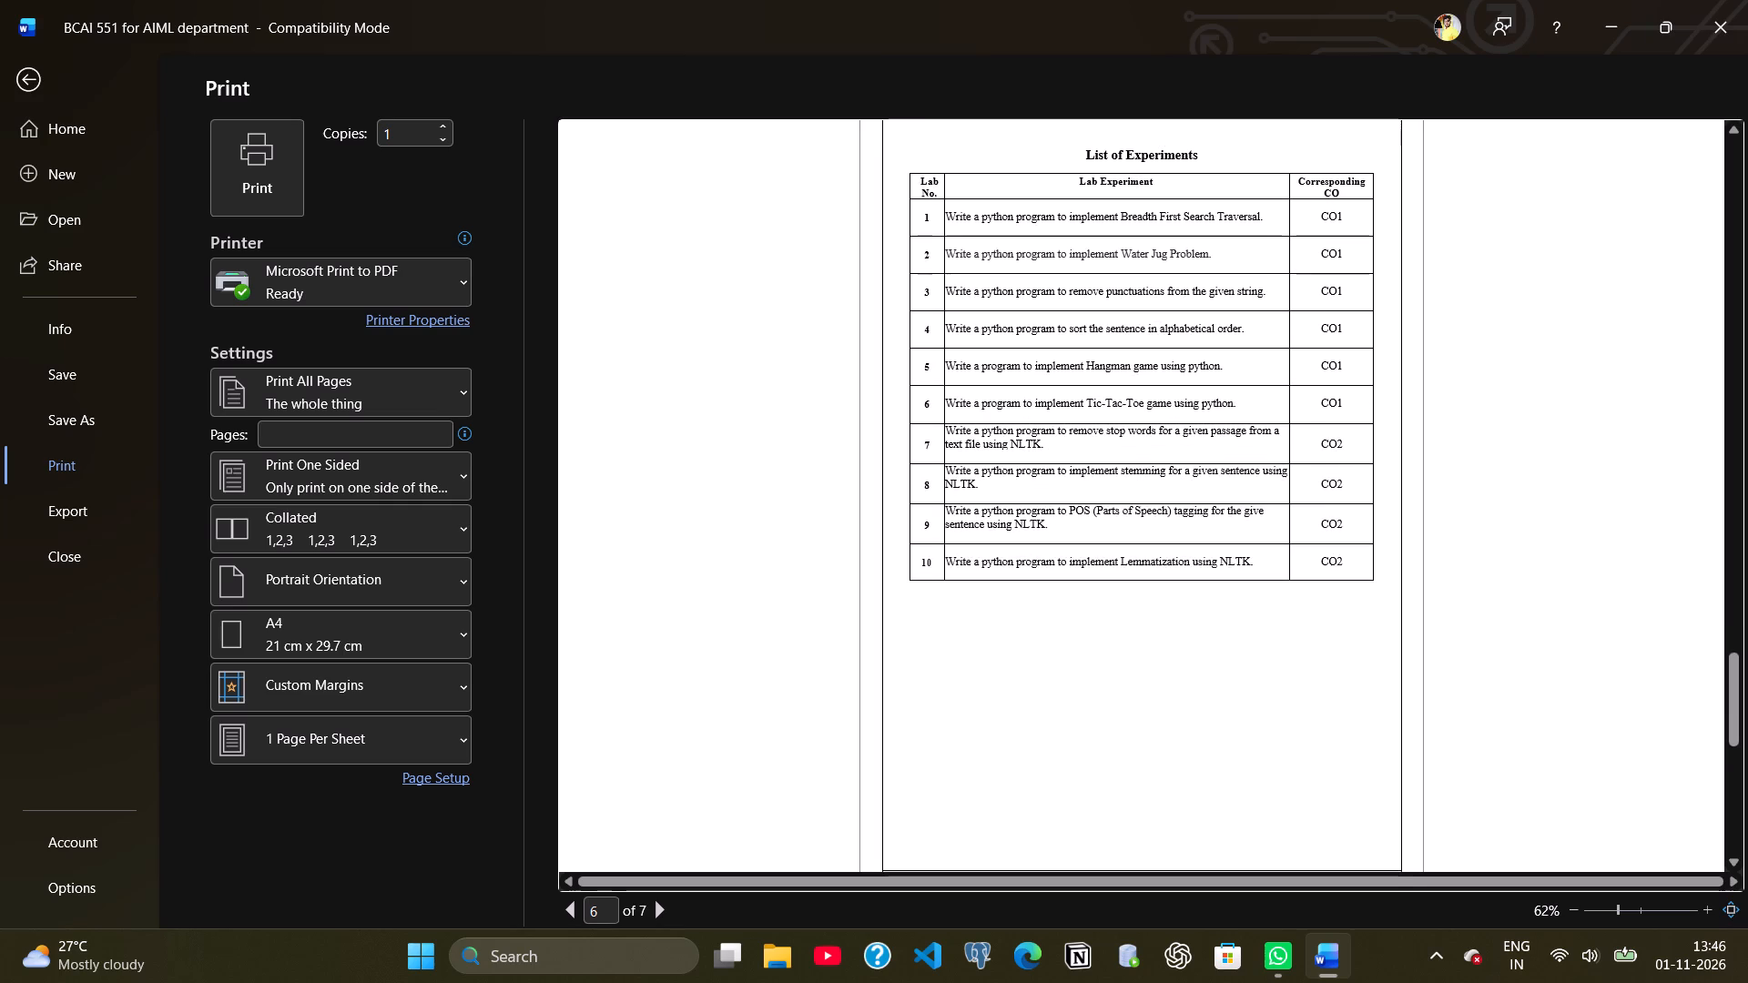
{"action": "key", "text": "Down"}
{"action": "key", "text": "Down"}
{"action": "key", "text": "Down"}
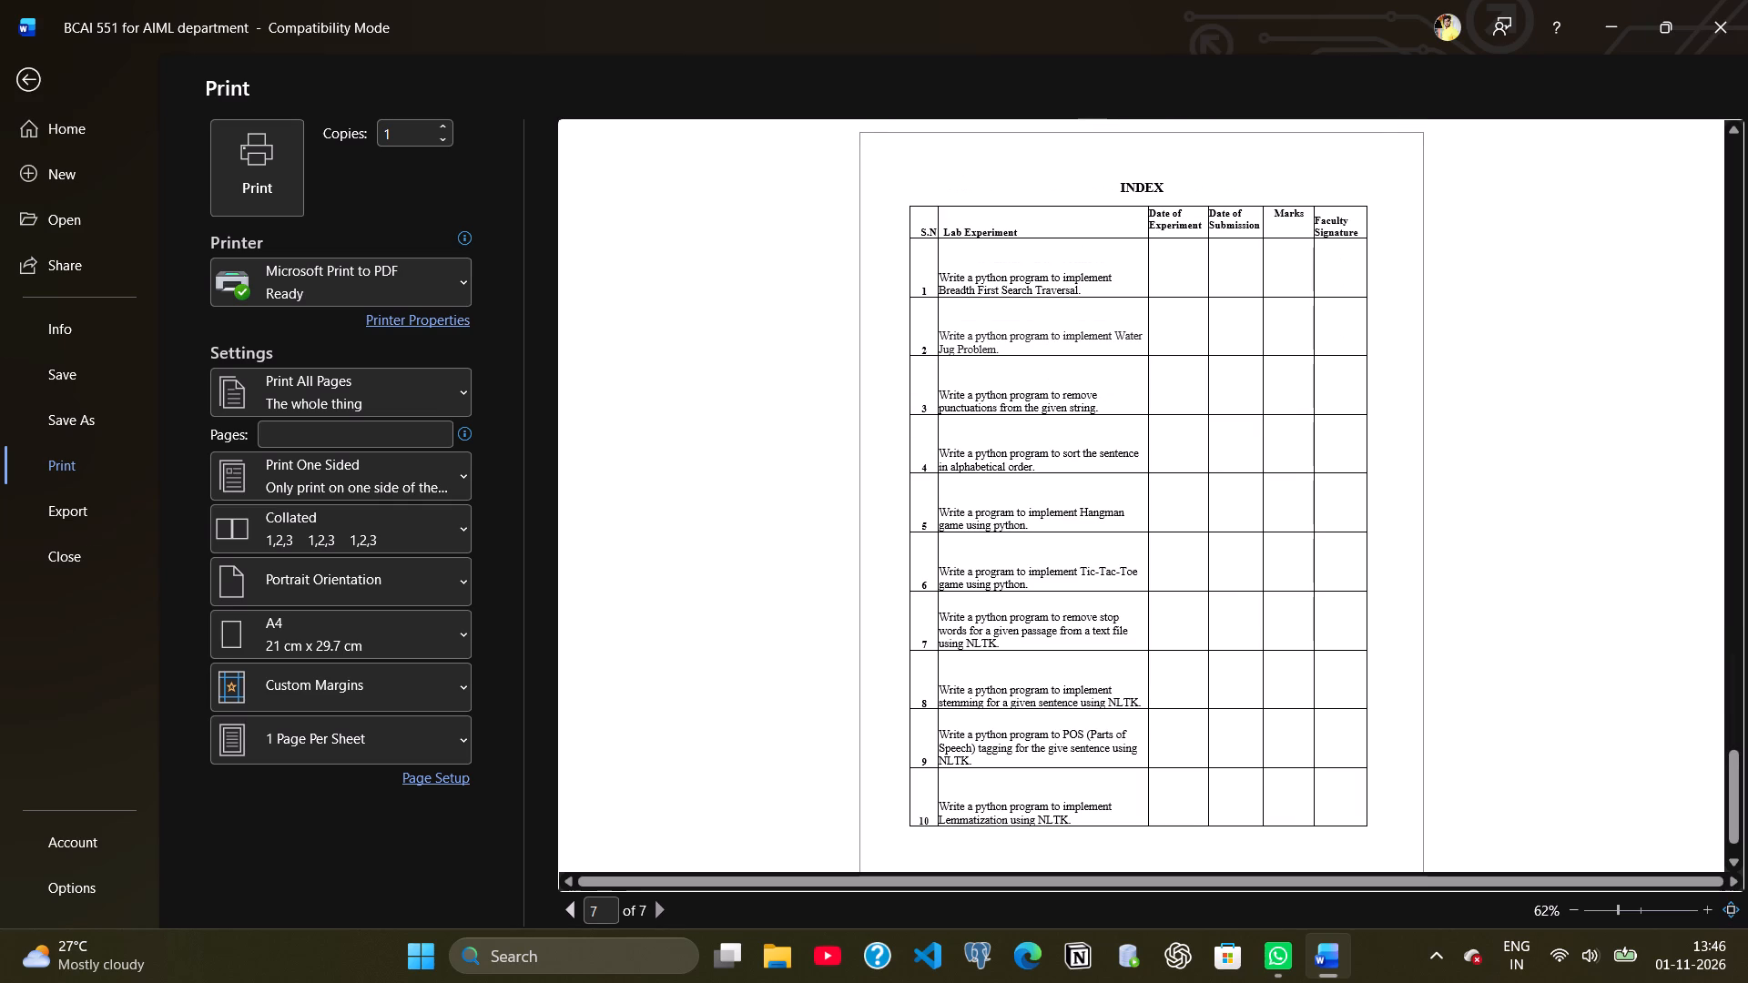
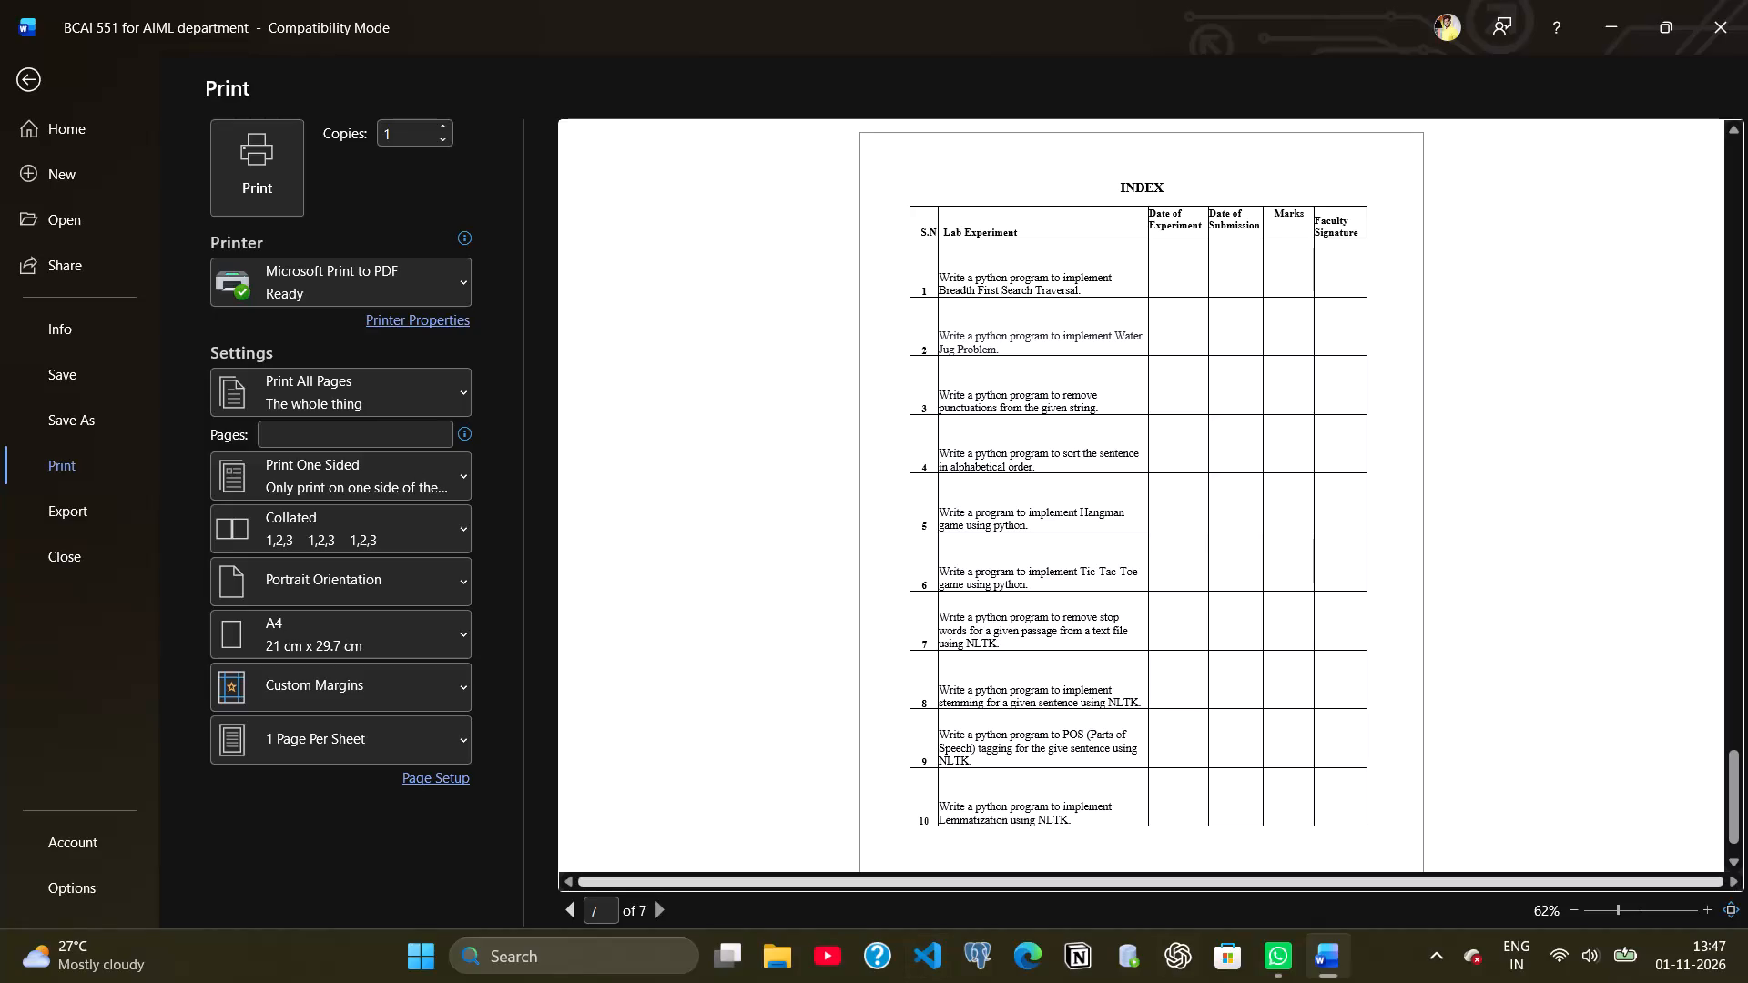
Examine the print preview of the INDEX page's lower part and recheck the cover page's submission details and border.
{"action": "scroll", "coordinate": [685, 608], "scroll_direction": "right", "scroll_amount": 1}
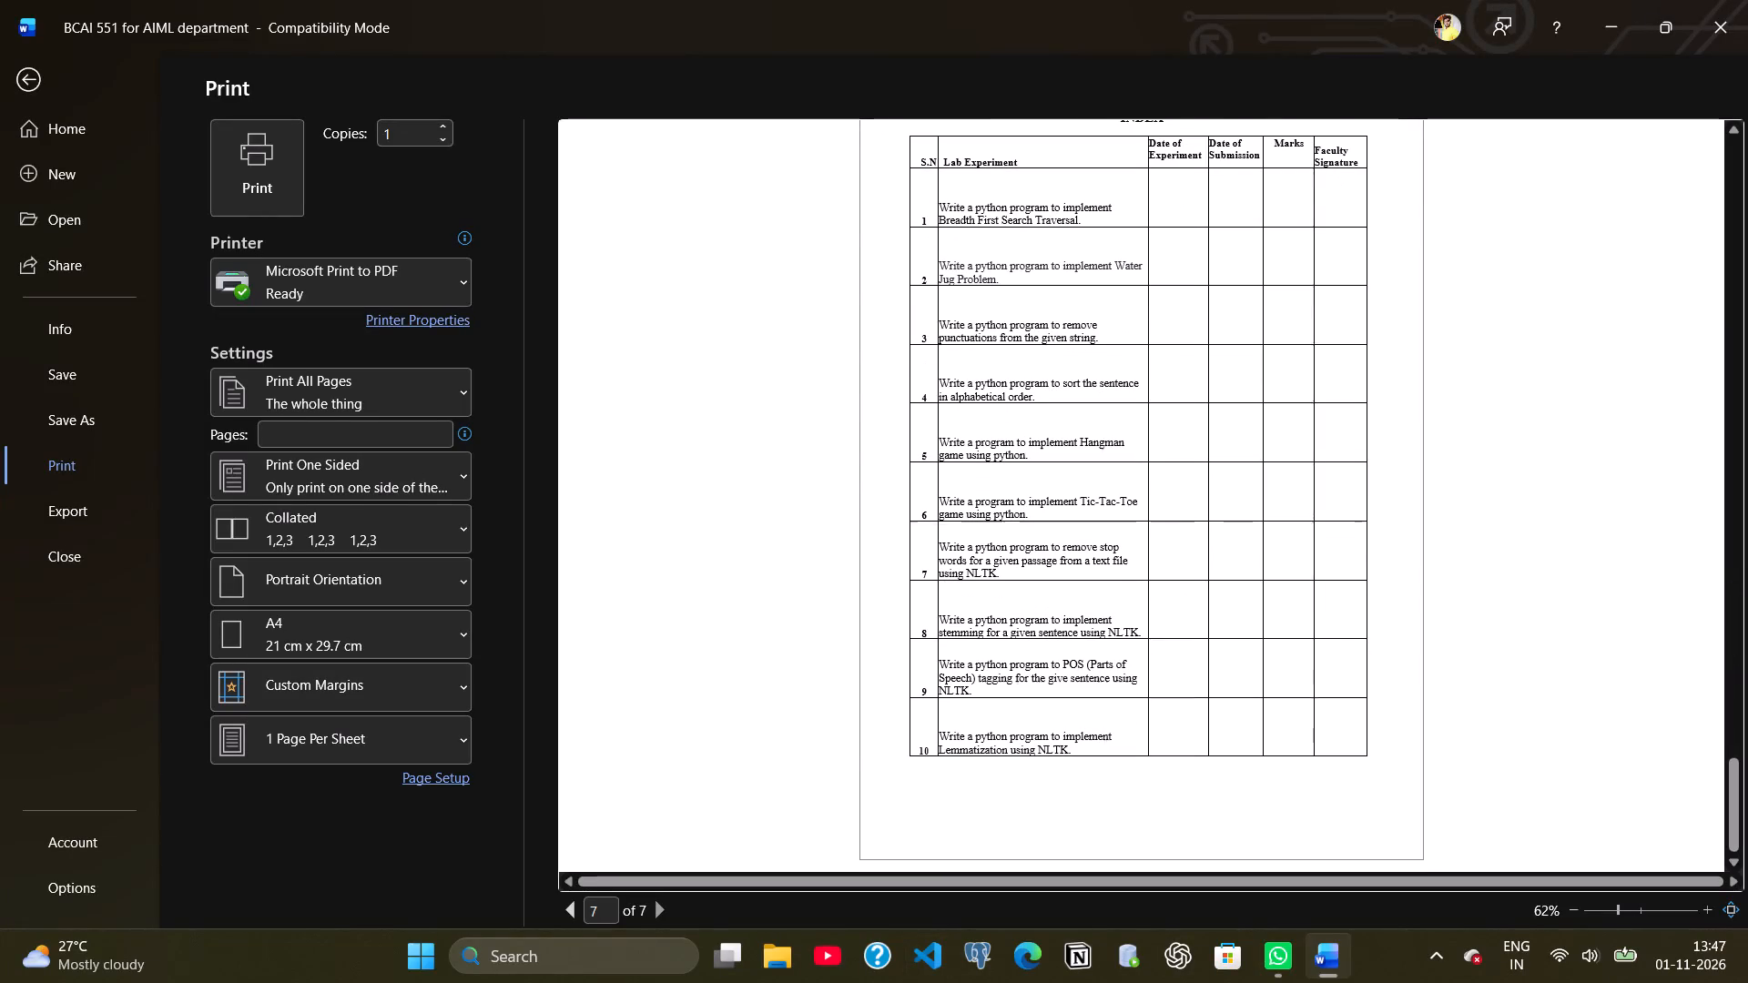
{"action": "scroll", "coordinate": [685, 608], "scroll_direction": "down", "scroll_amount": 1}
{"action": "scroll", "coordinate": [685, 608], "scroll_direction": "up", "scroll_amount": 13}
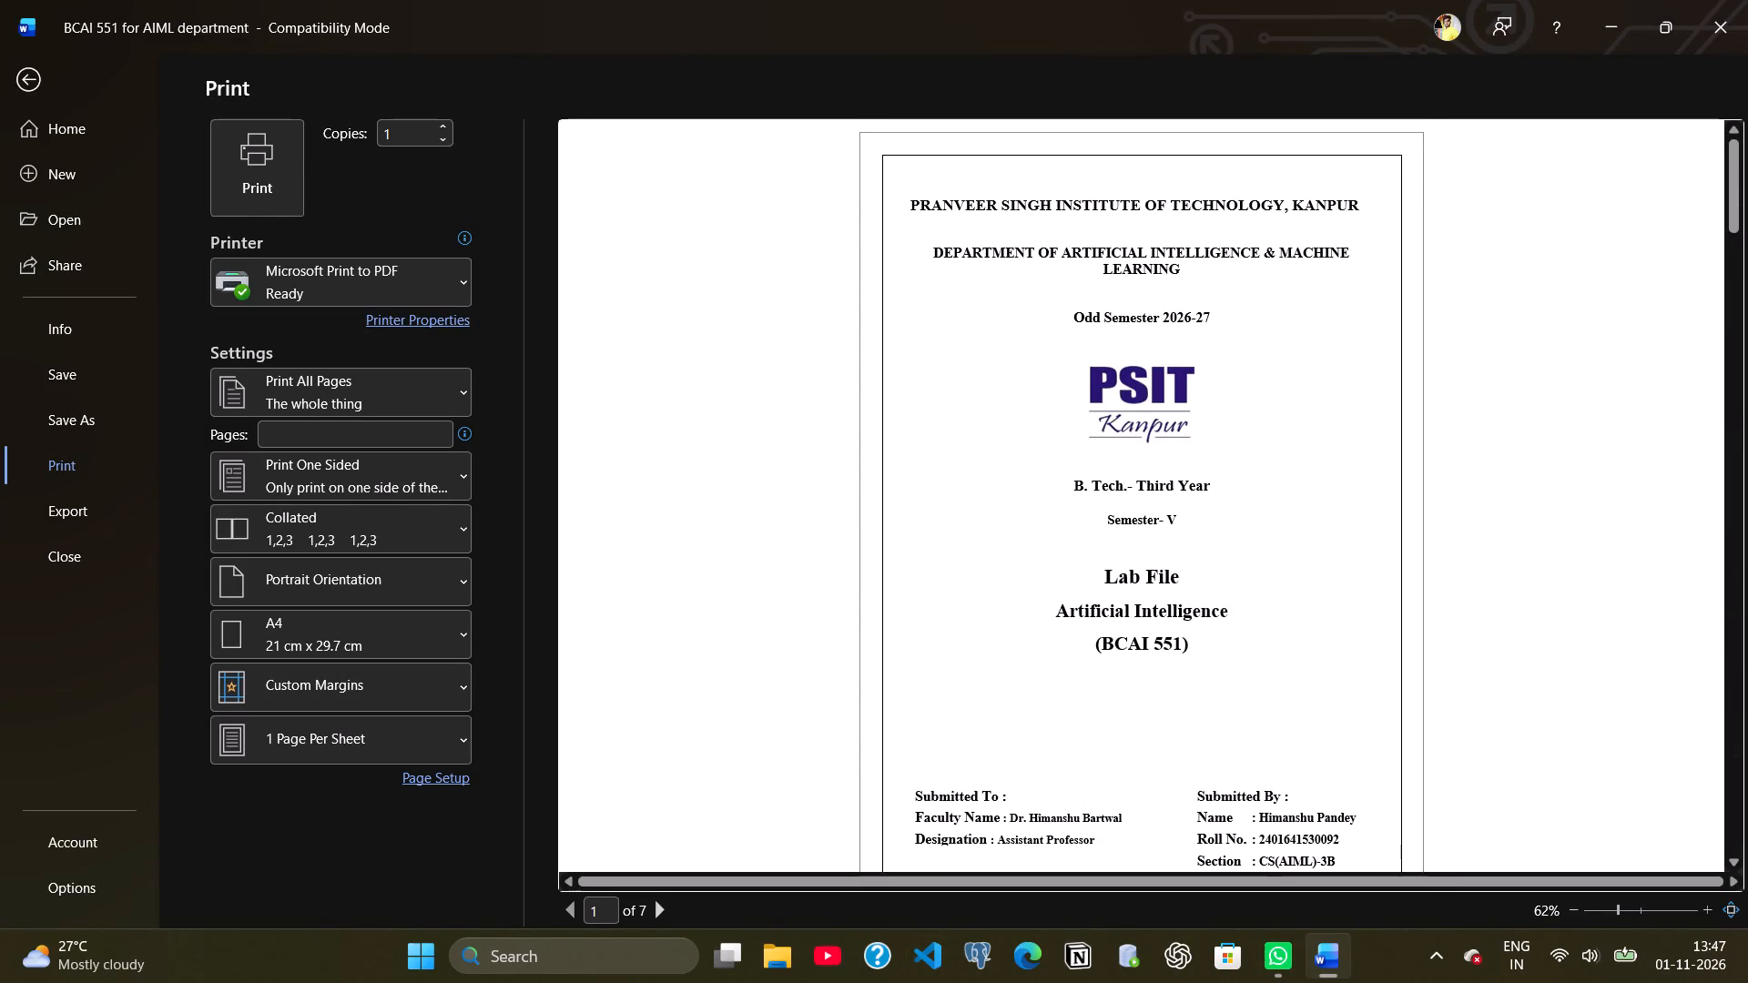
{"action": "scroll", "coordinate": [685, 608], "scroll_direction": "down", "scroll_amount": 2}
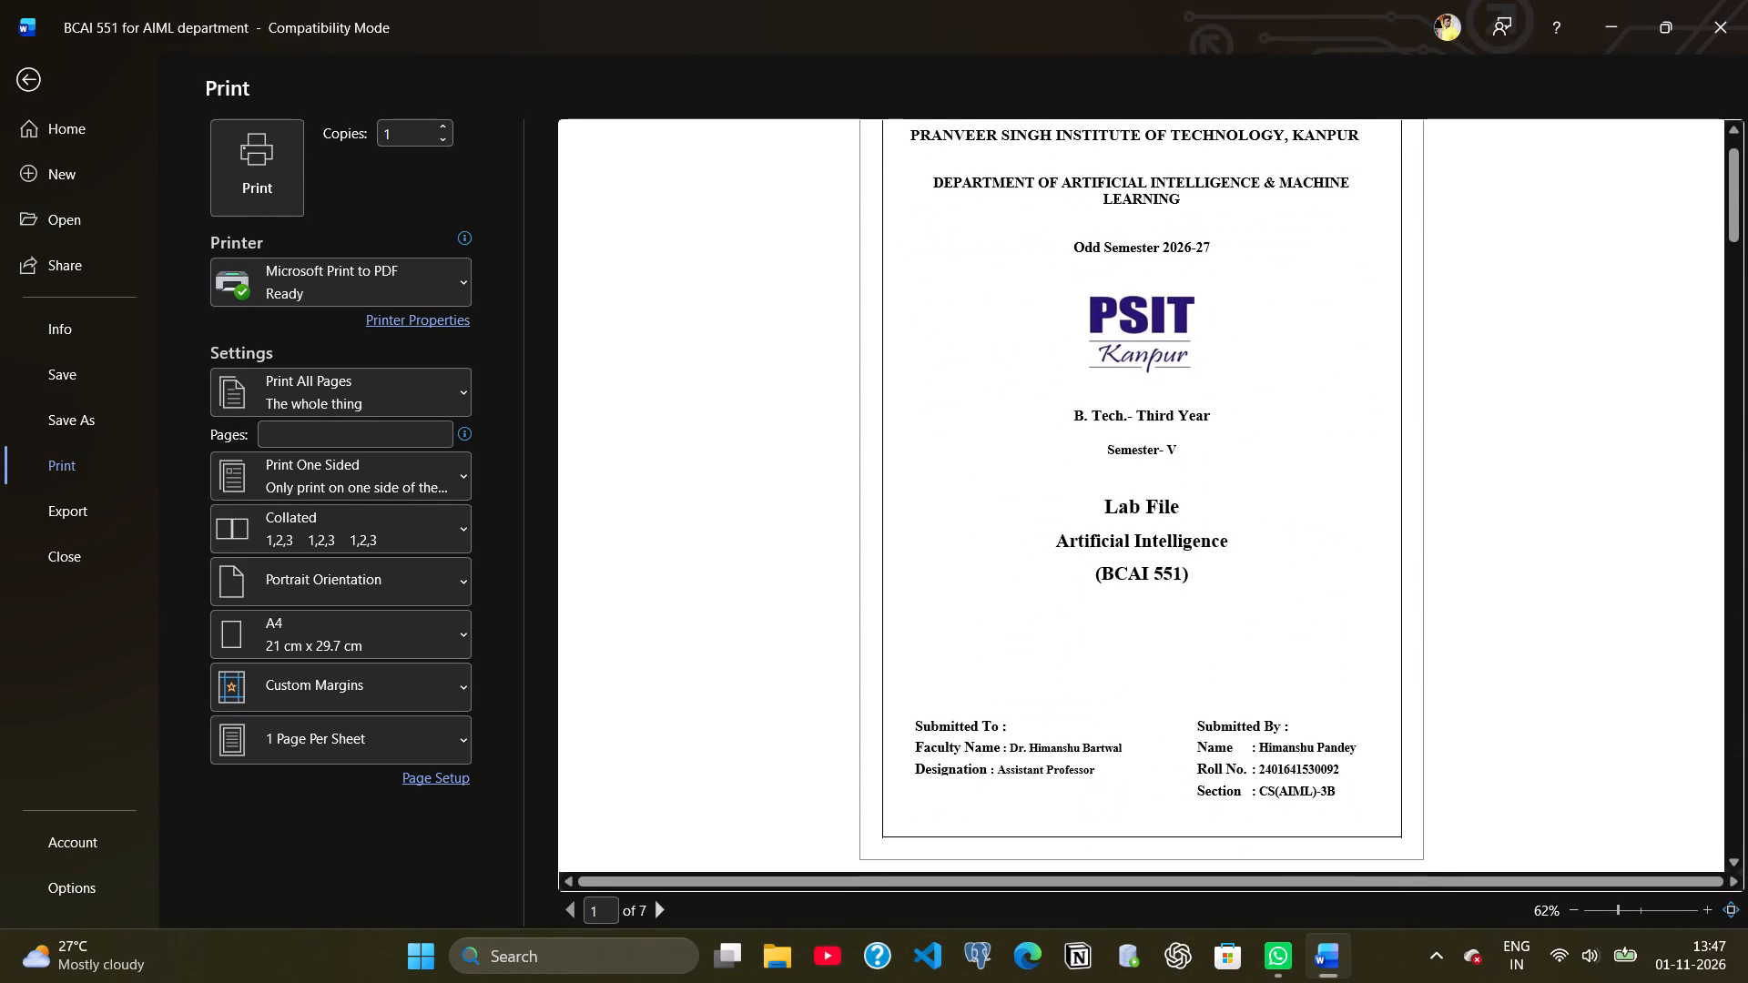
Print the whole lab file document to PDF, saving the output in Downloads as "ai frontpage".
{"action": "left_click", "coordinate": [226, 168]}
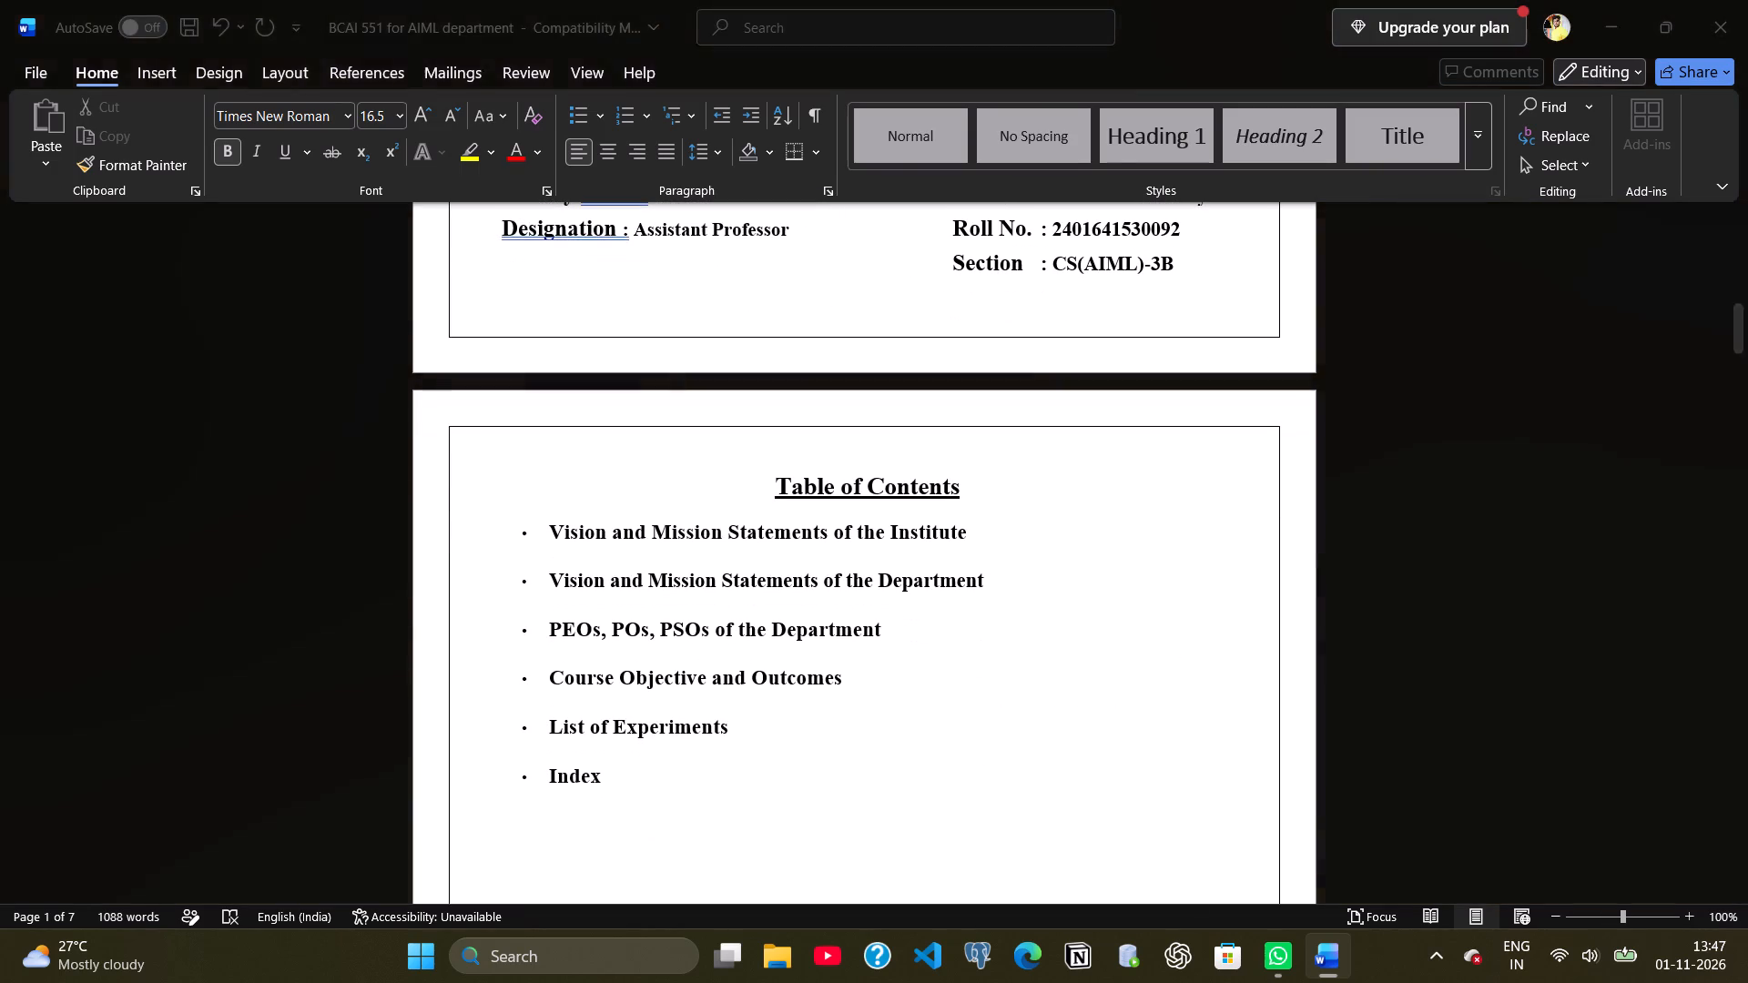
{"action": "left_click", "coordinate": [204, 374]}
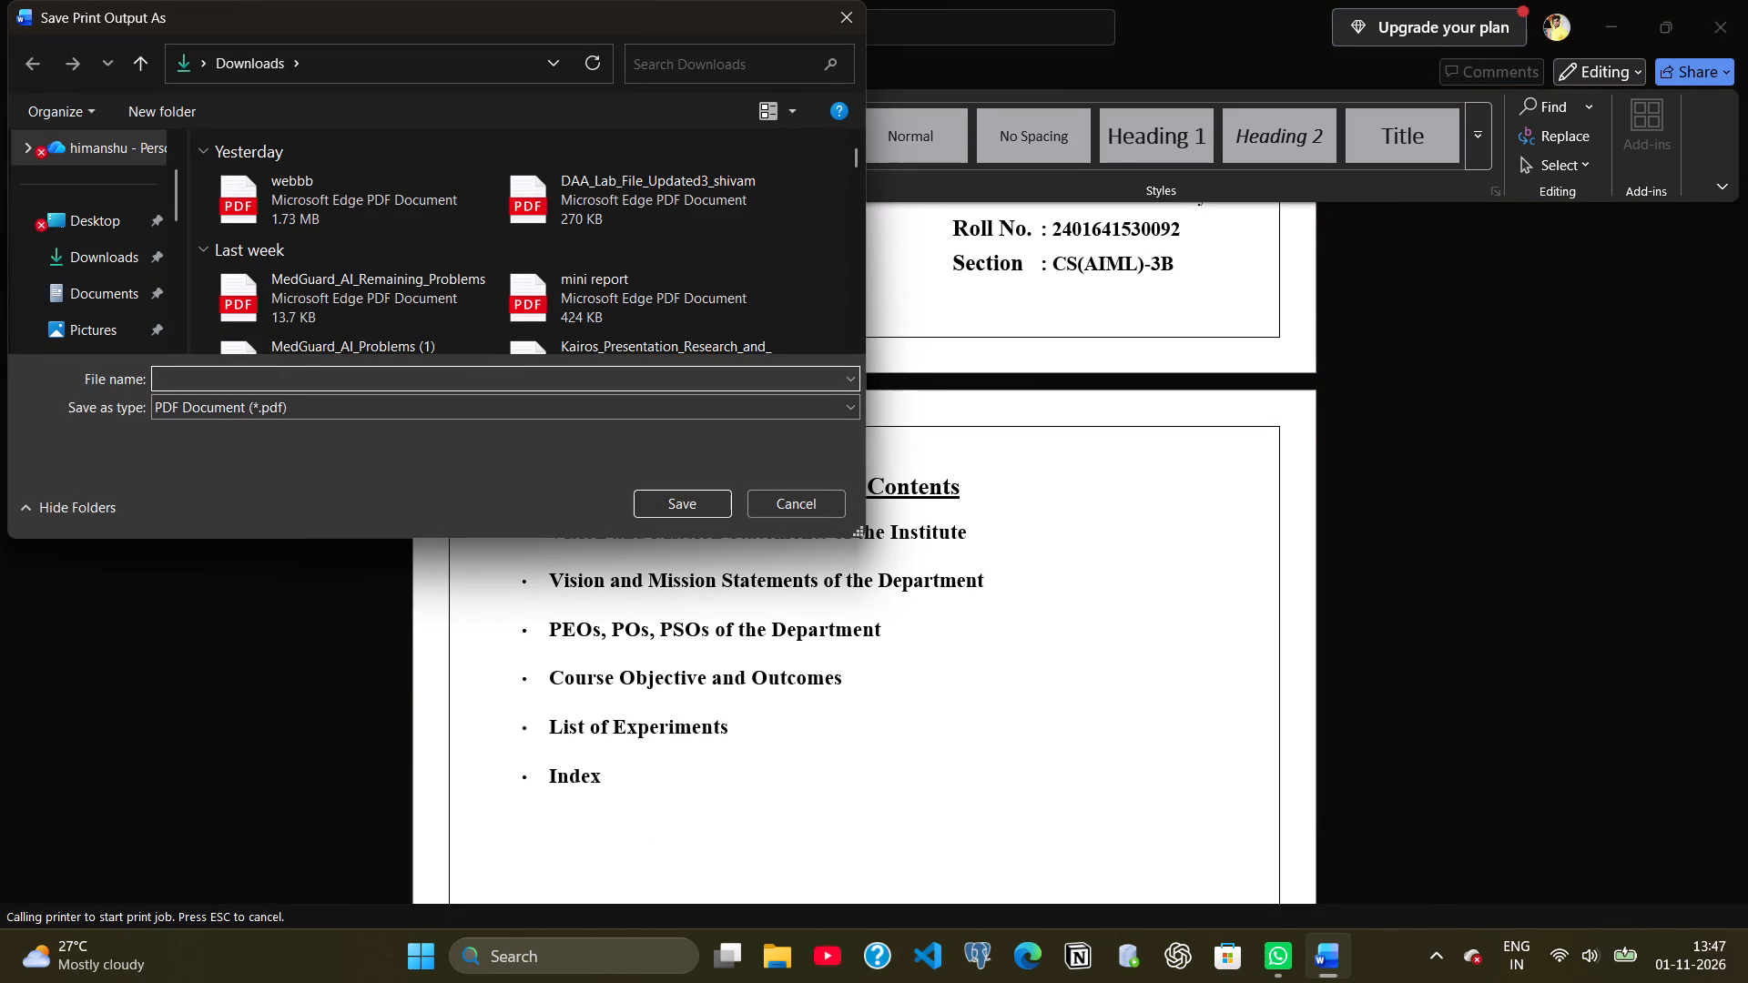
{"action": "key", "text": "a"}
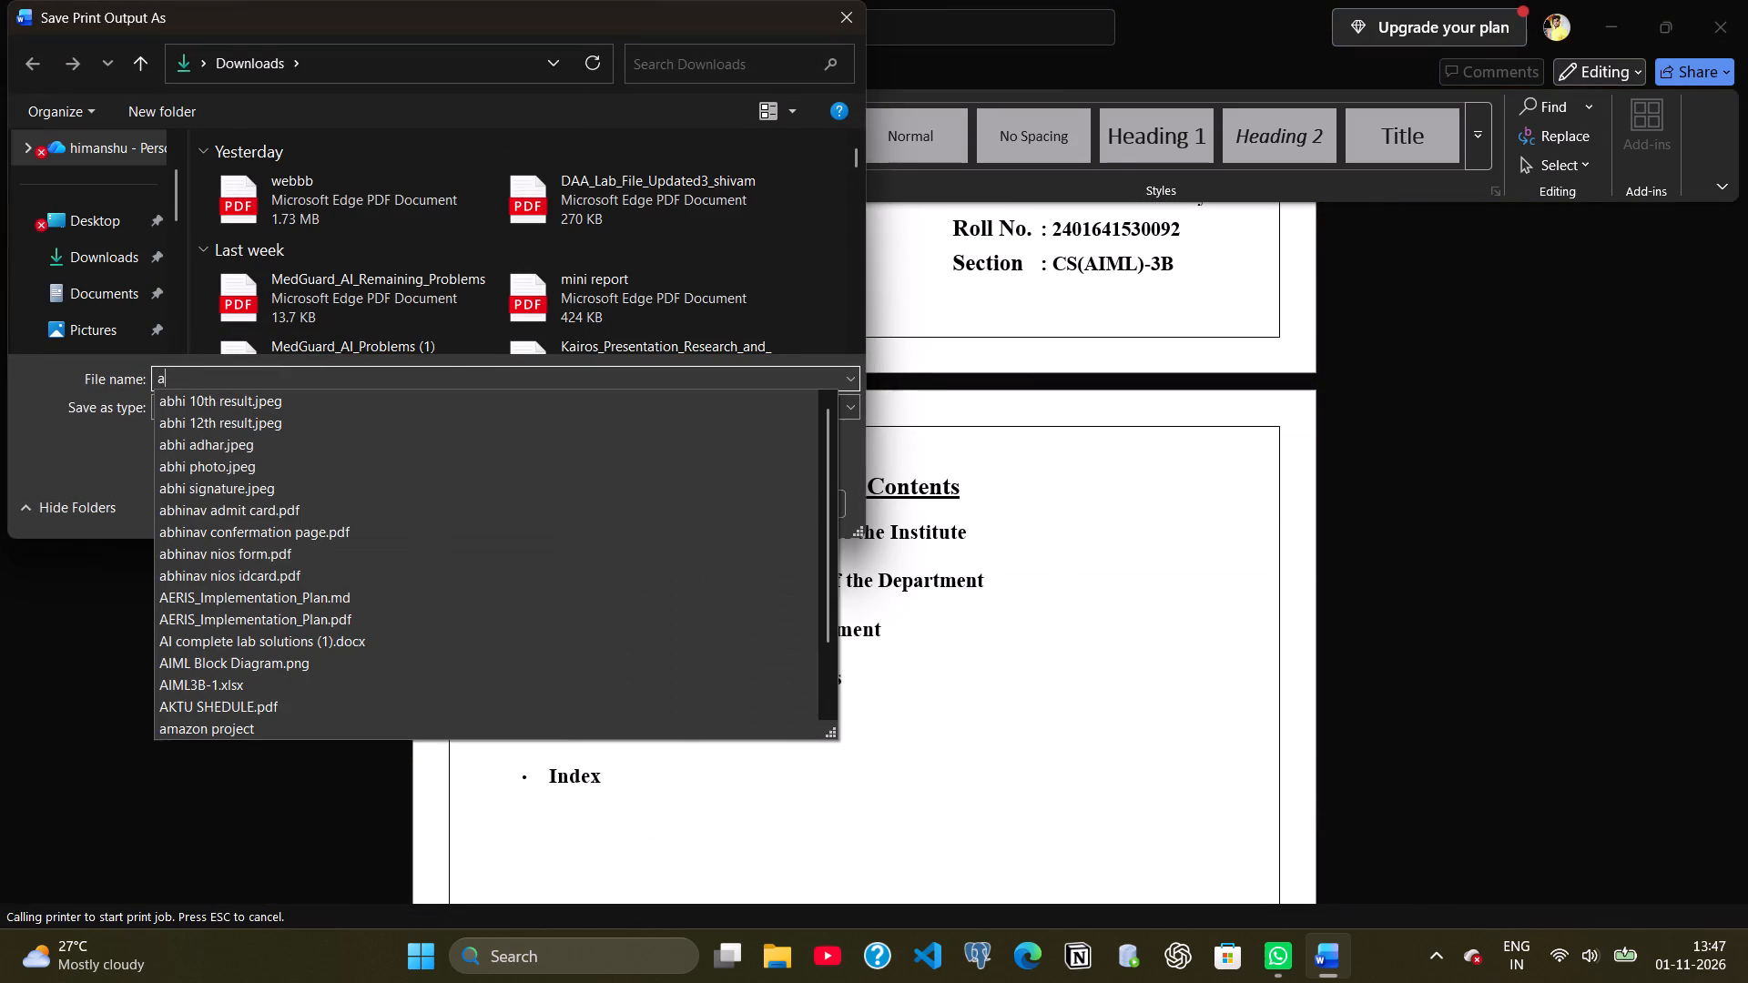
{"action": "key", "text": "i"}
{"action": "key", "text": "space"}
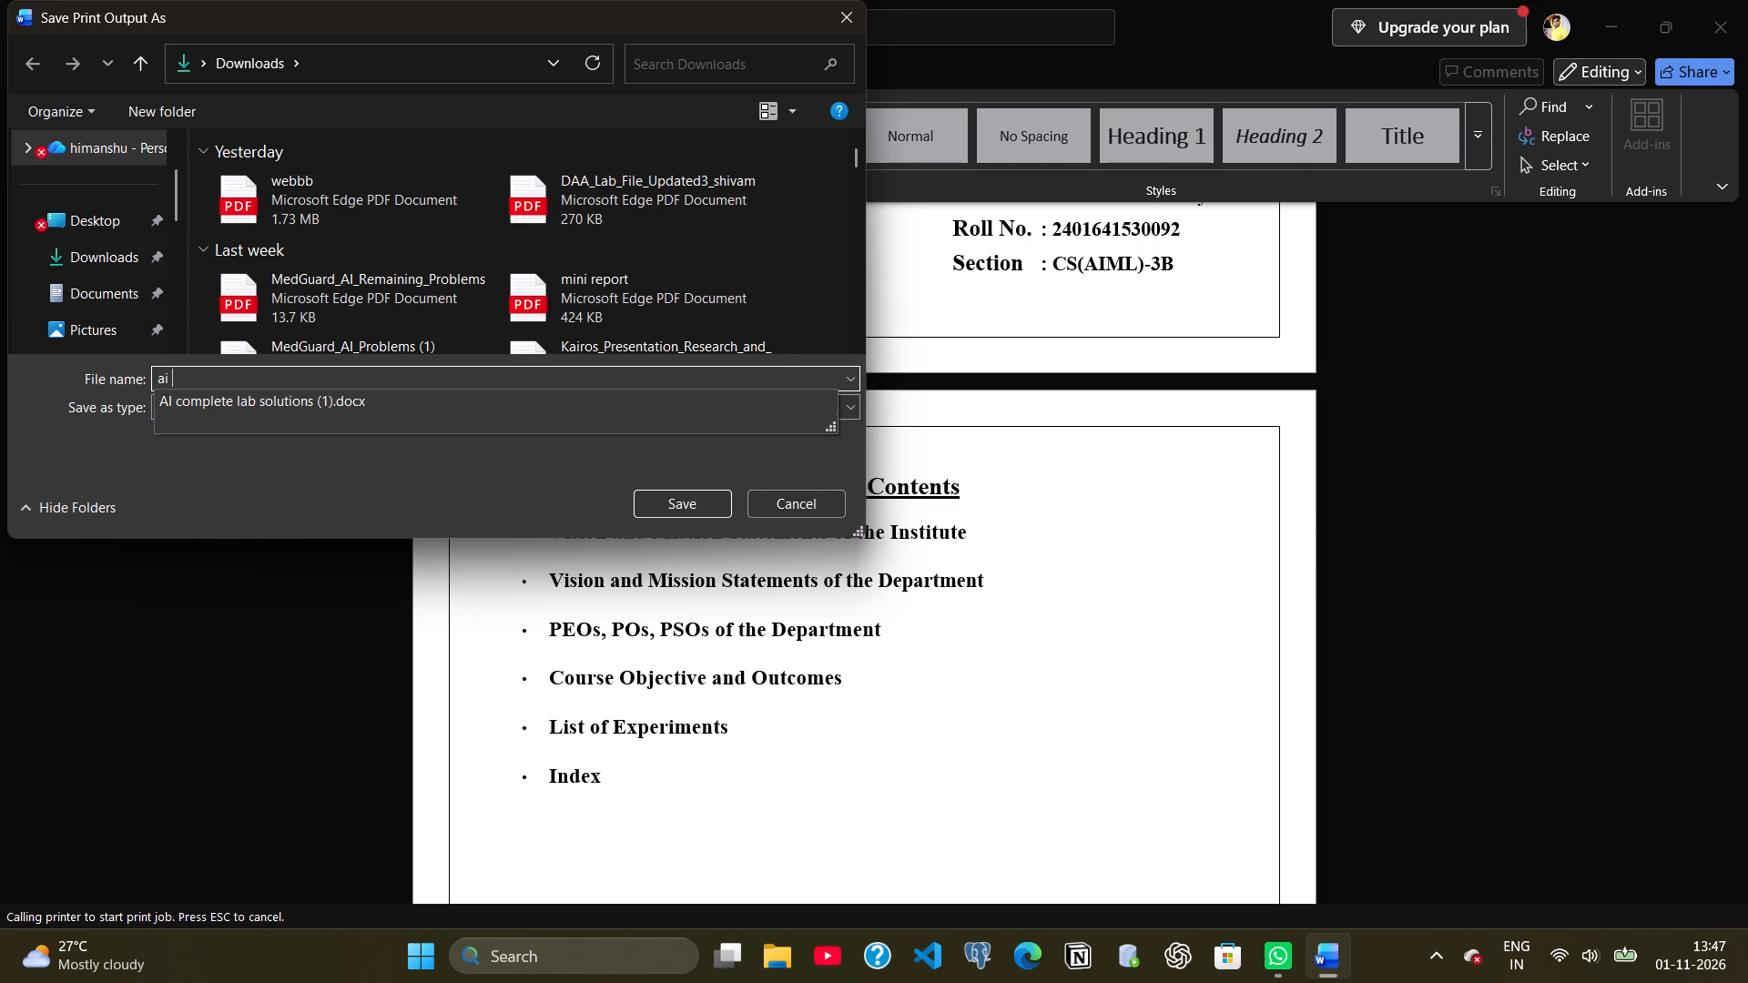
{"action": "type", "text": "frontpage"}
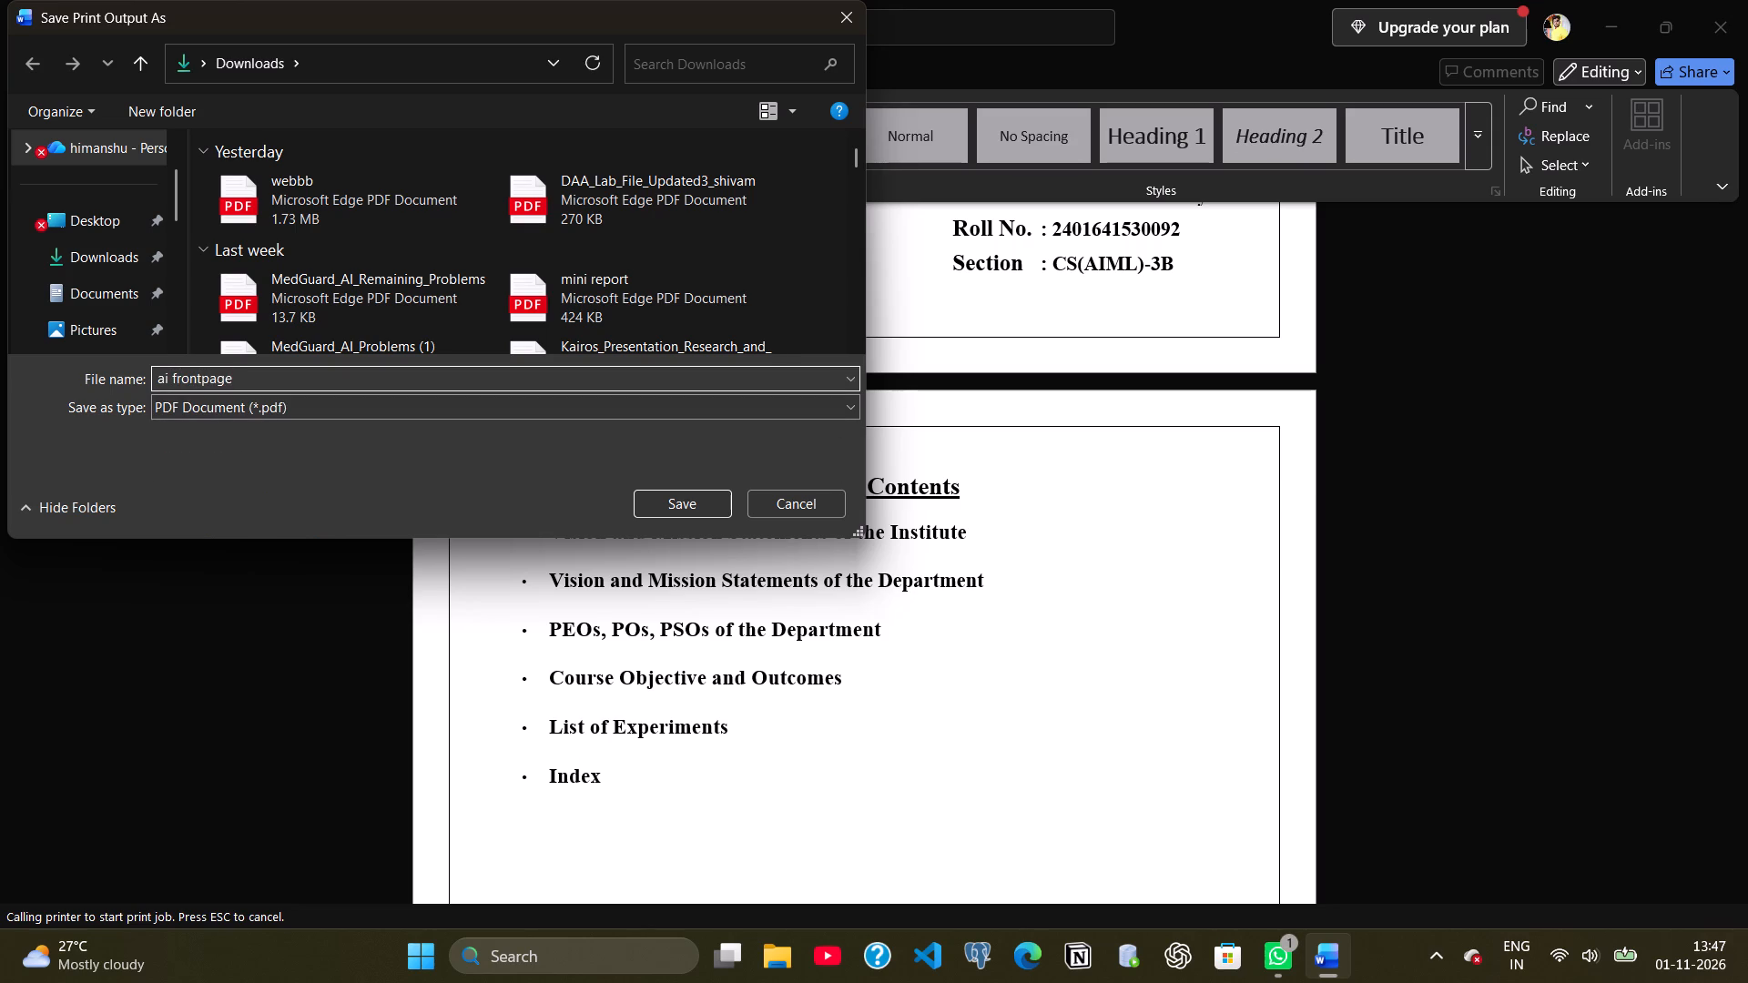
{"action": "left_click", "coordinate": [694, 494]}
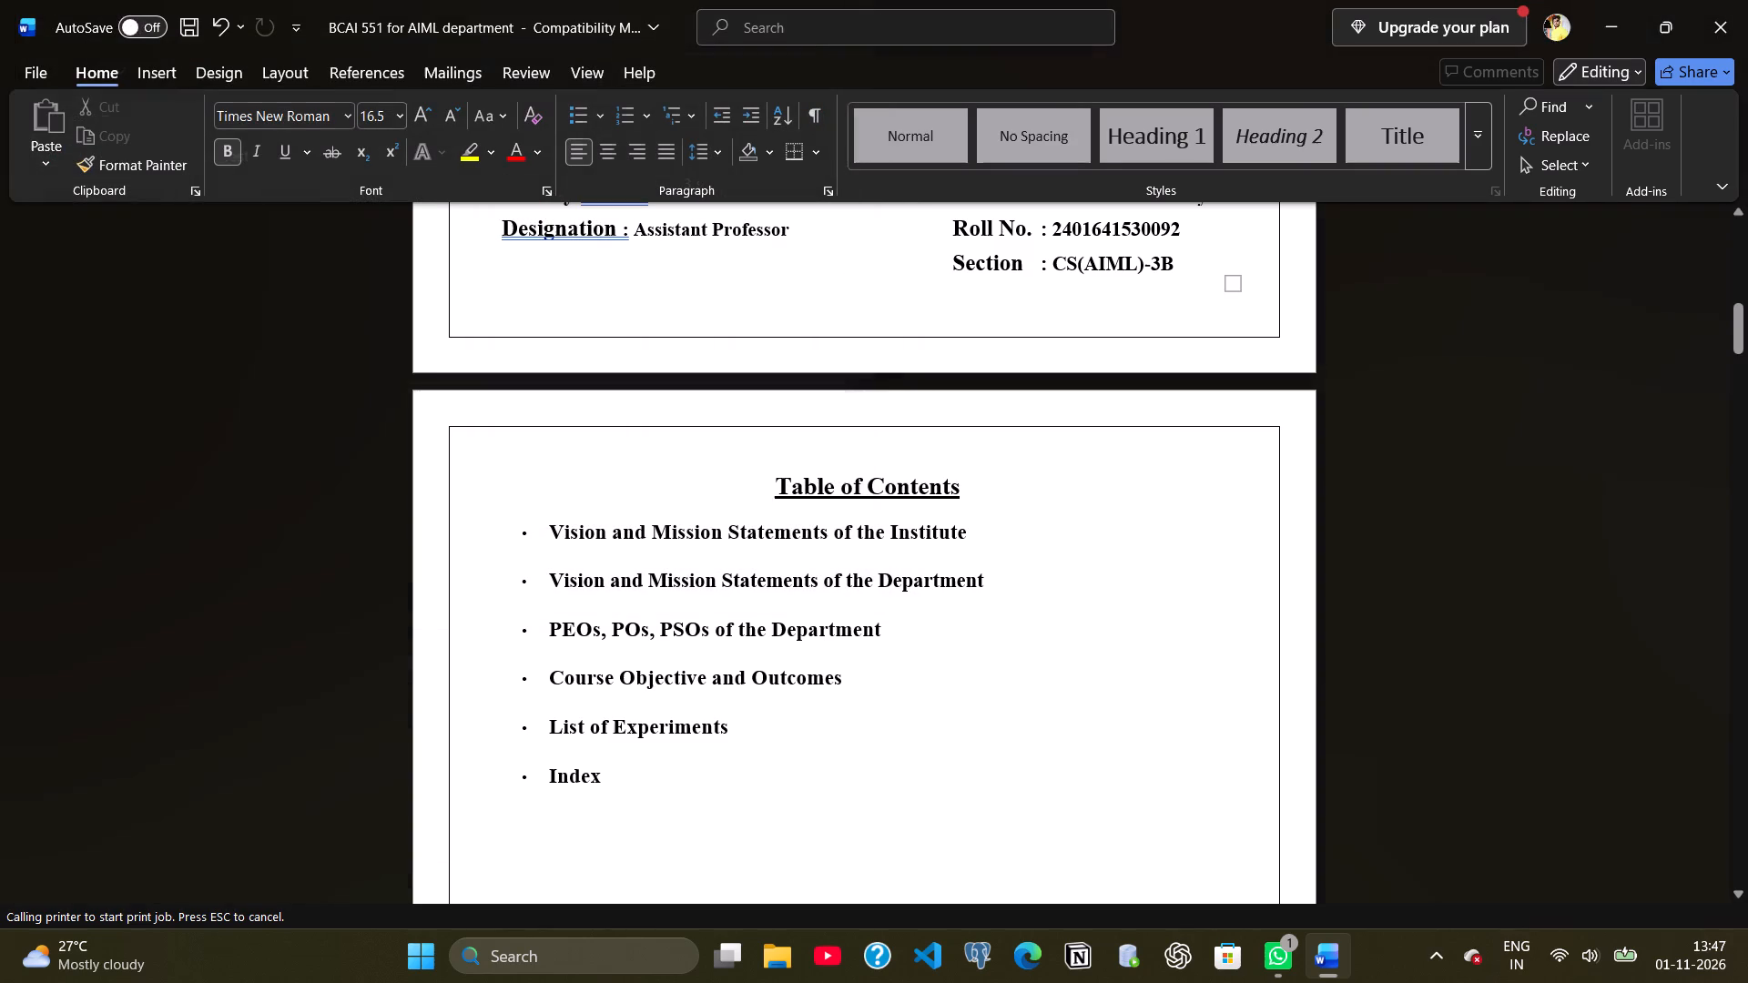
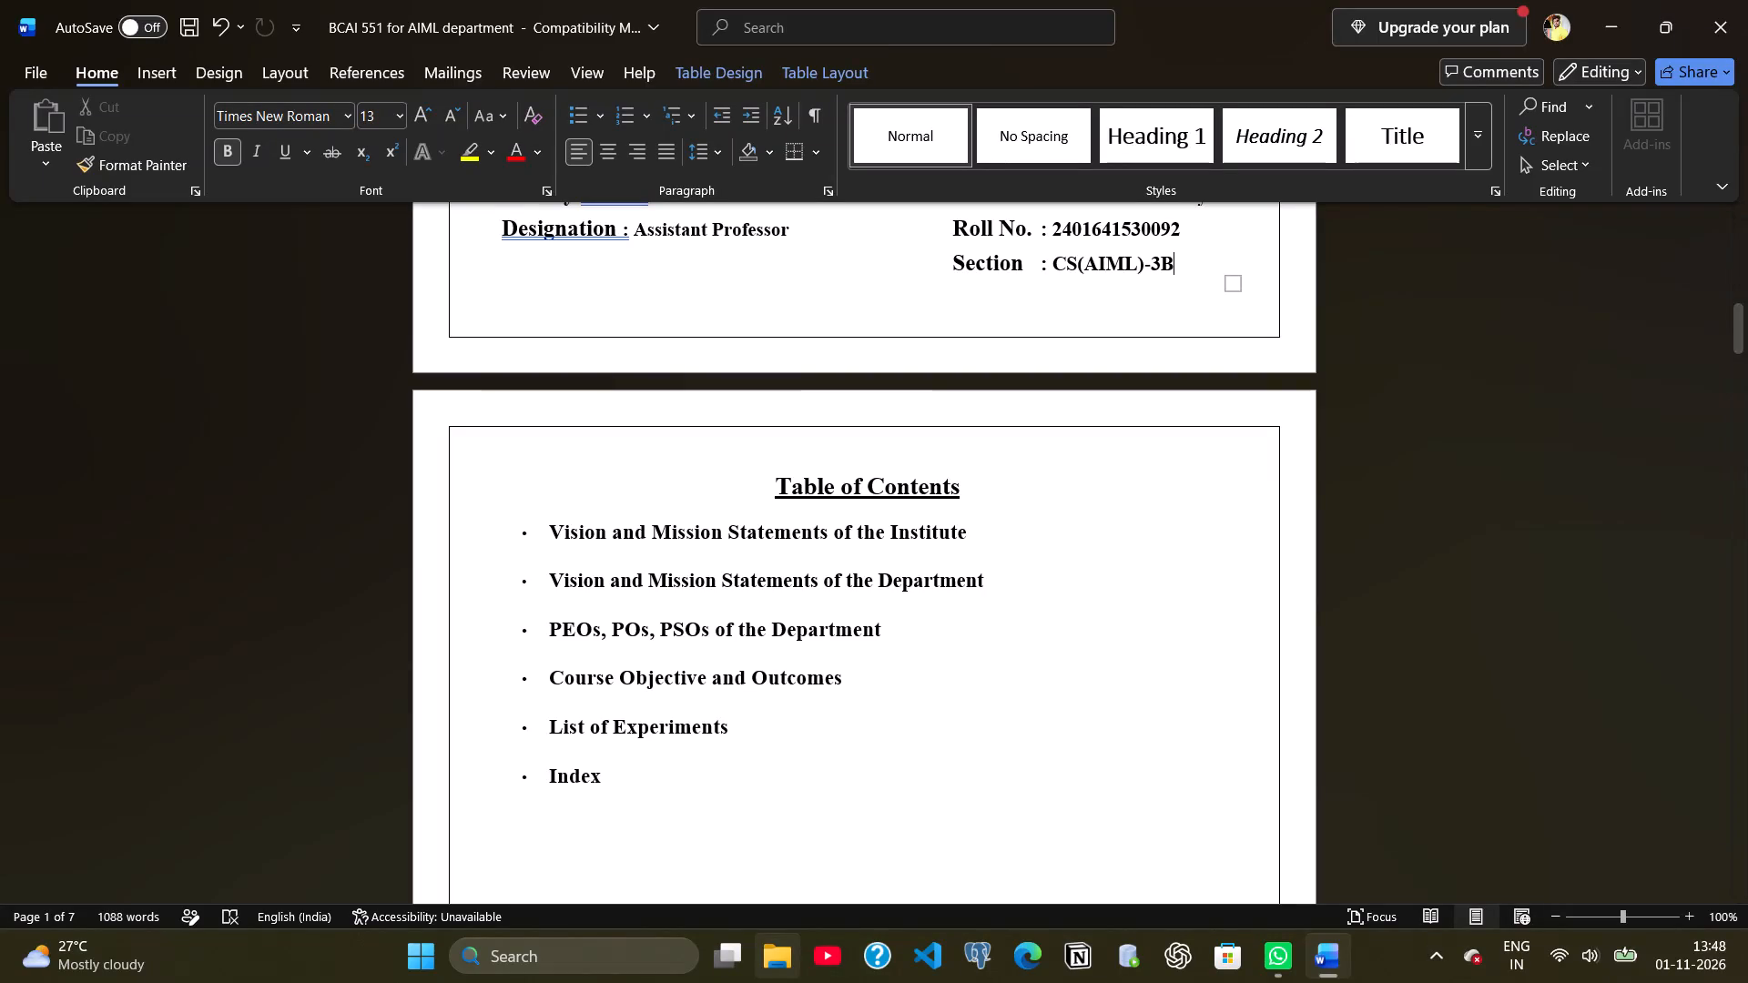
Open the saved "ai frontpage" PDF from the Downloads folder and check its cover page down to the submission details.
{"action": "left_click", "coordinate": [780, 957]}
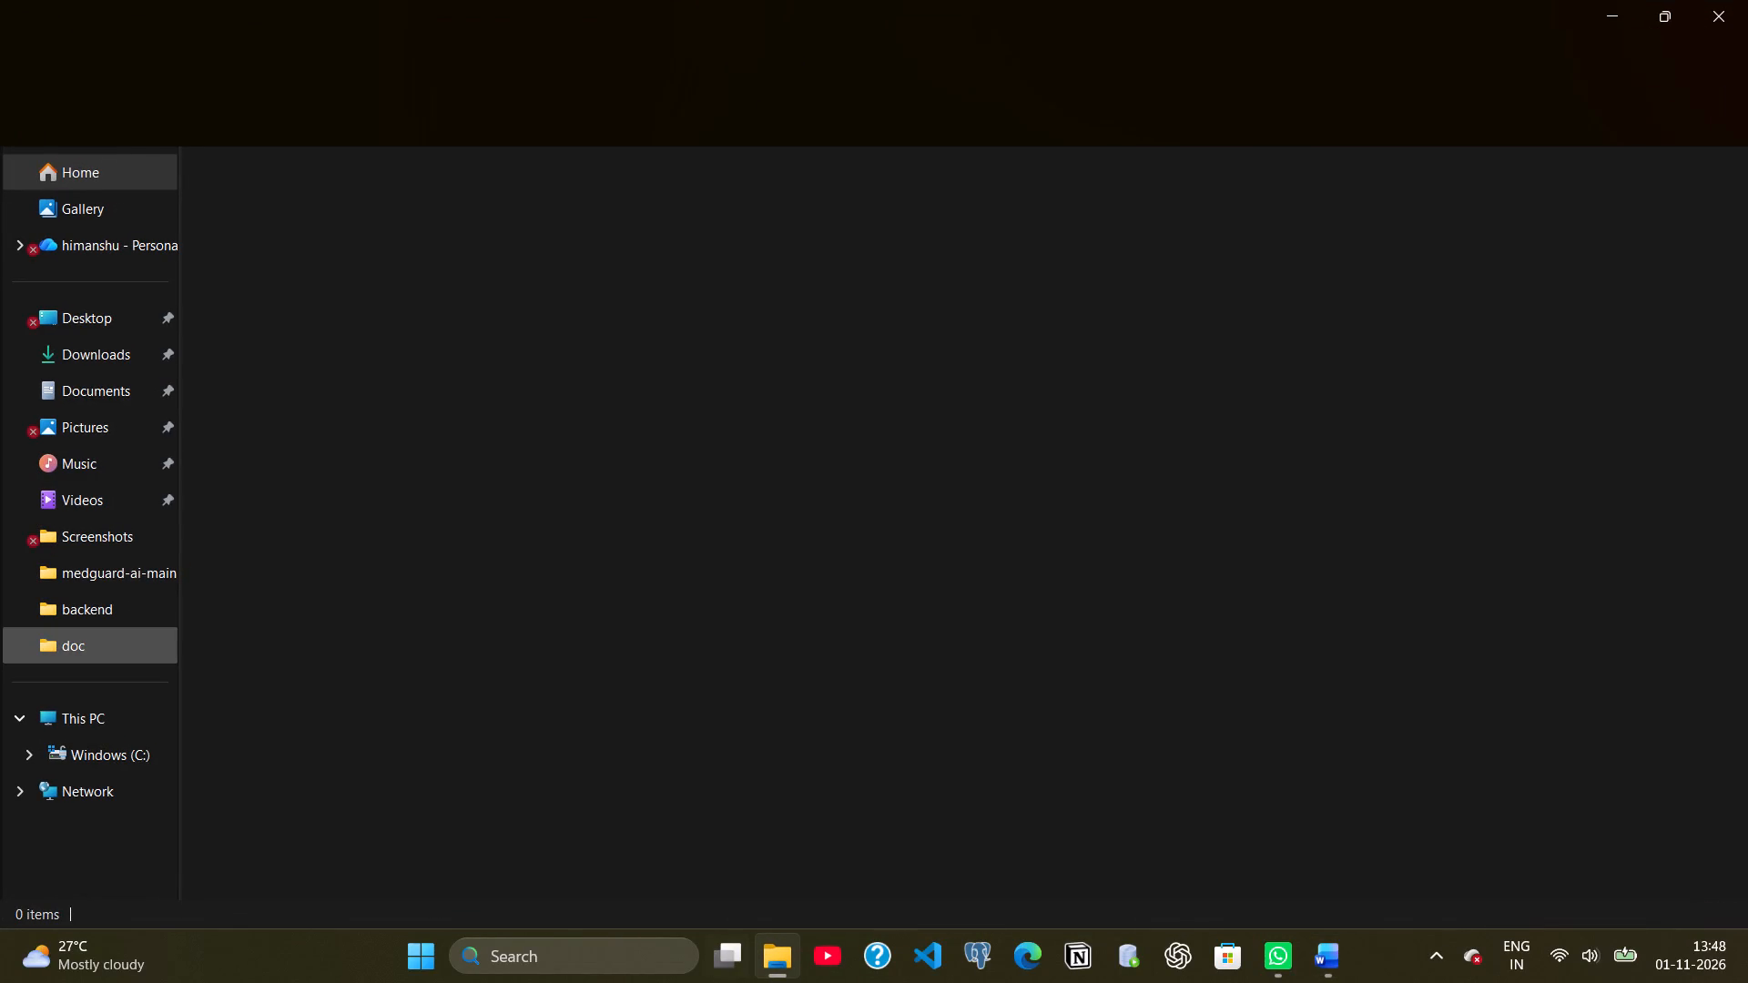
{"action": "left_click", "coordinate": [75, 366]}
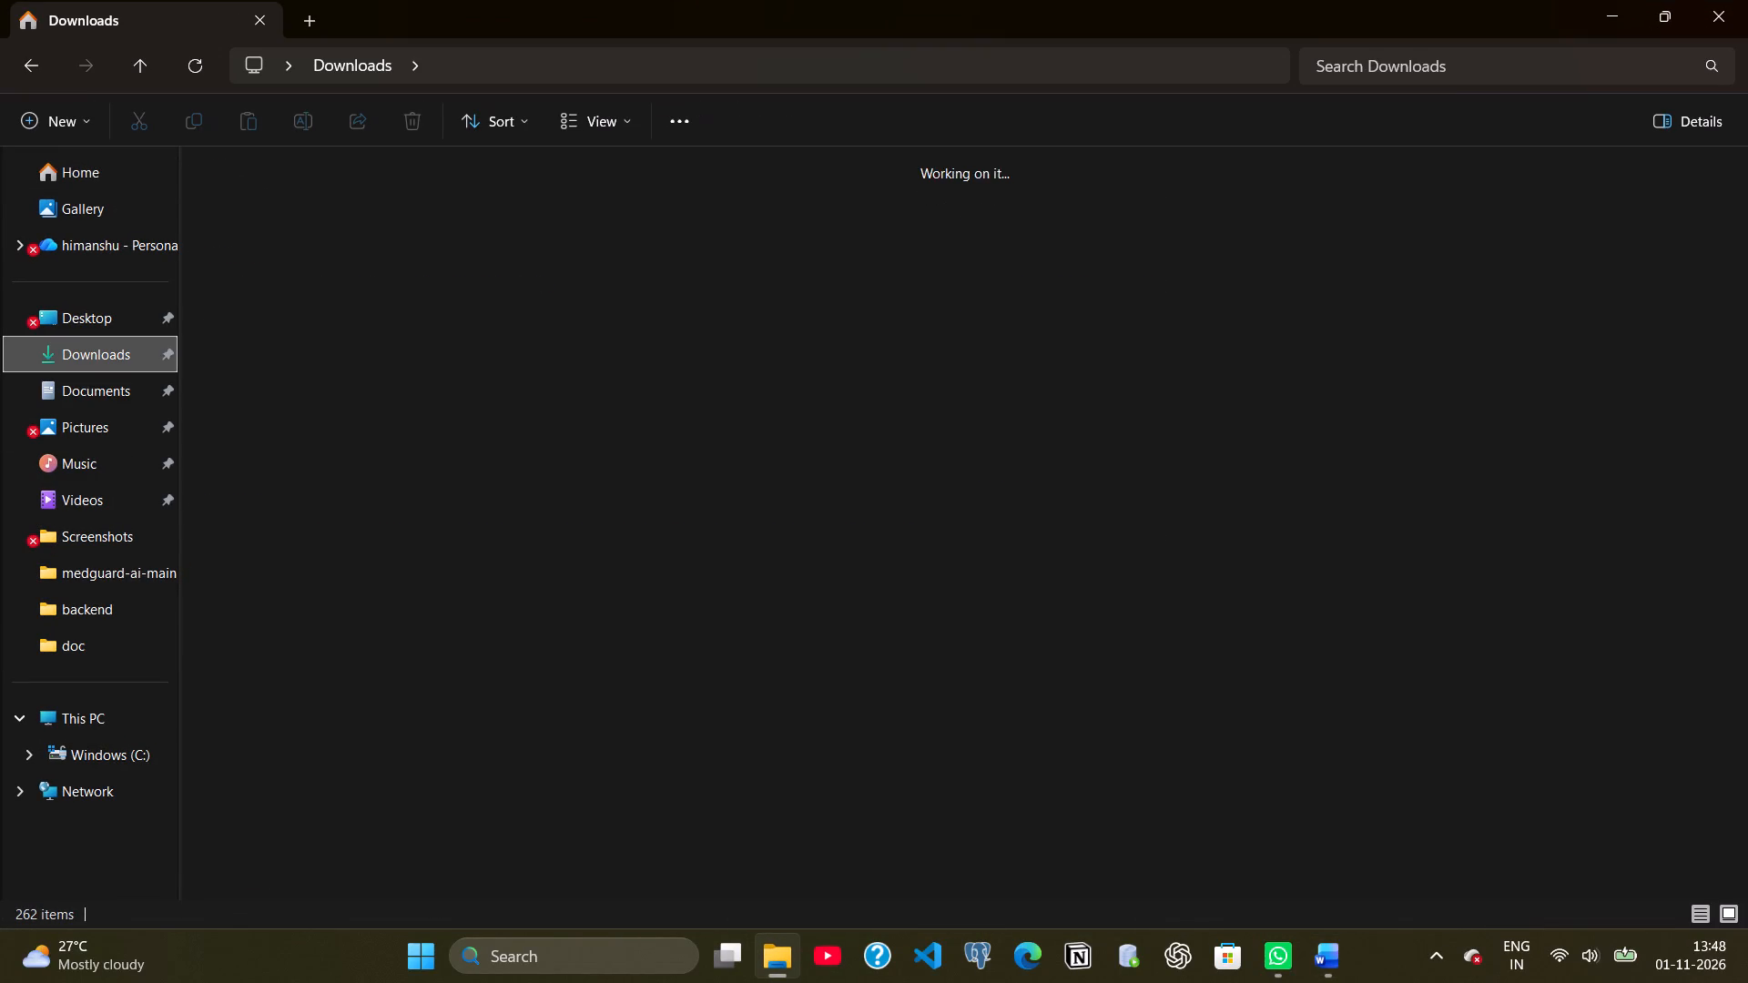
{"action": "double_click", "coordinate": [370, 223]}
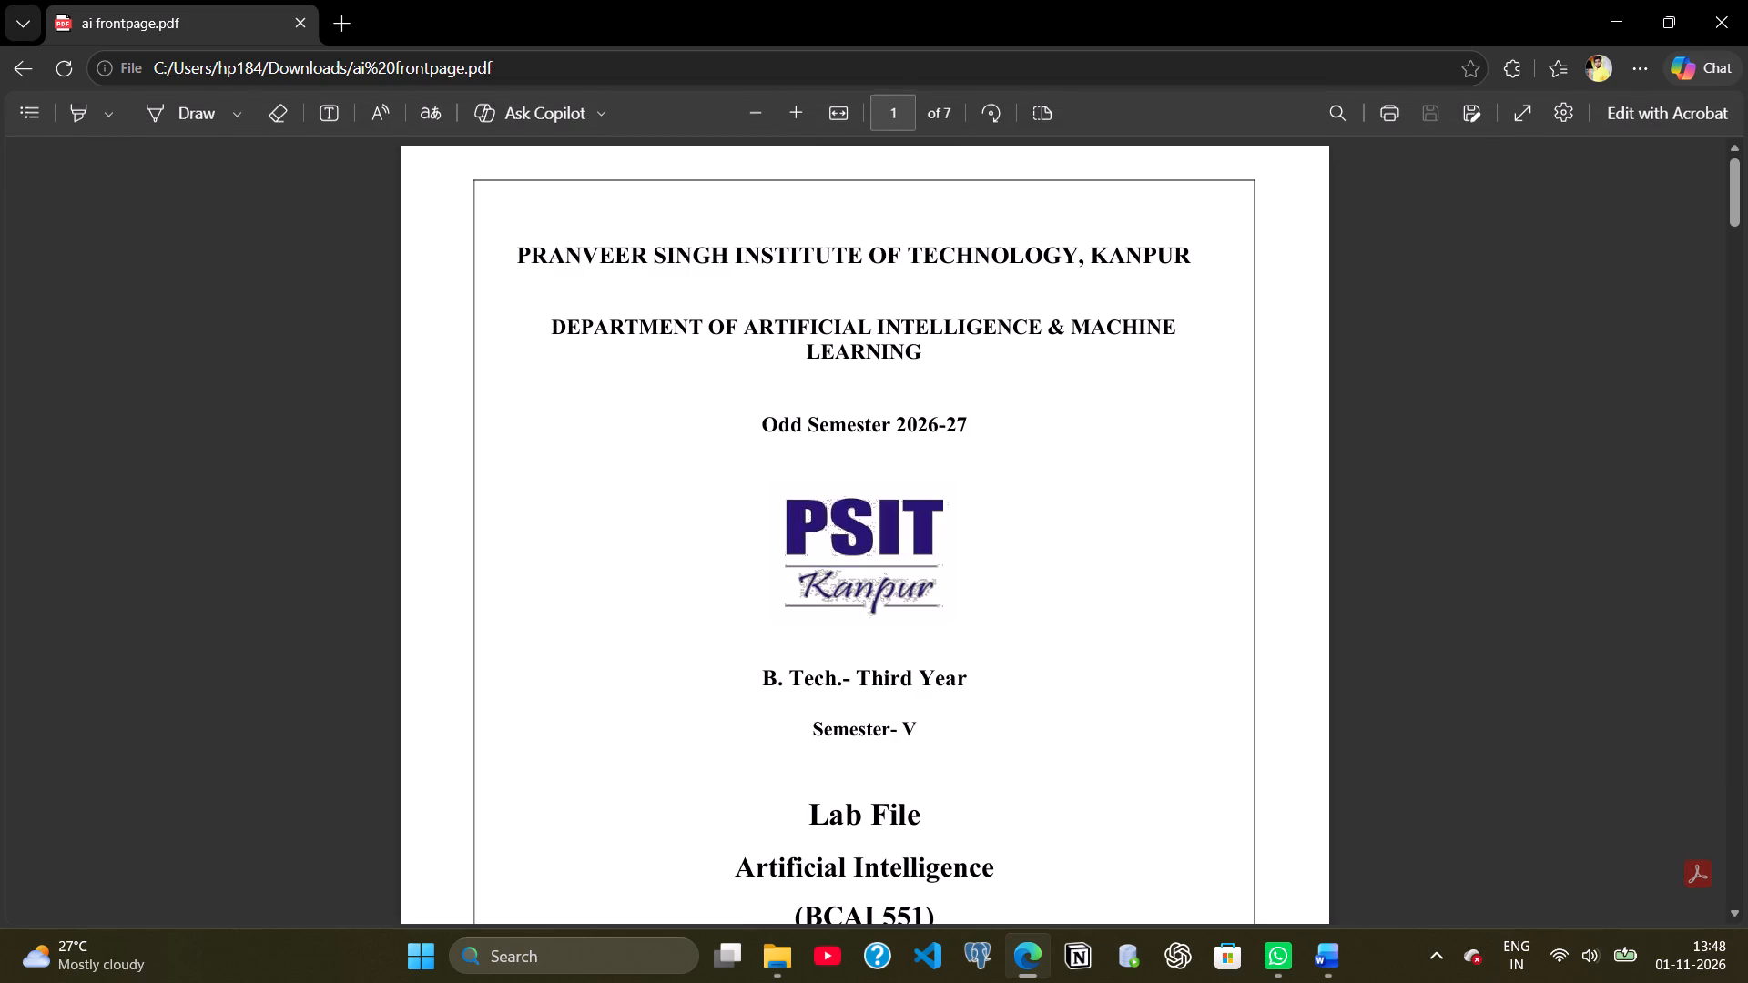
{"action": "scroll", "coordinate": [538, 448], "scroll_direction": "down", "scroll_amount": 1}
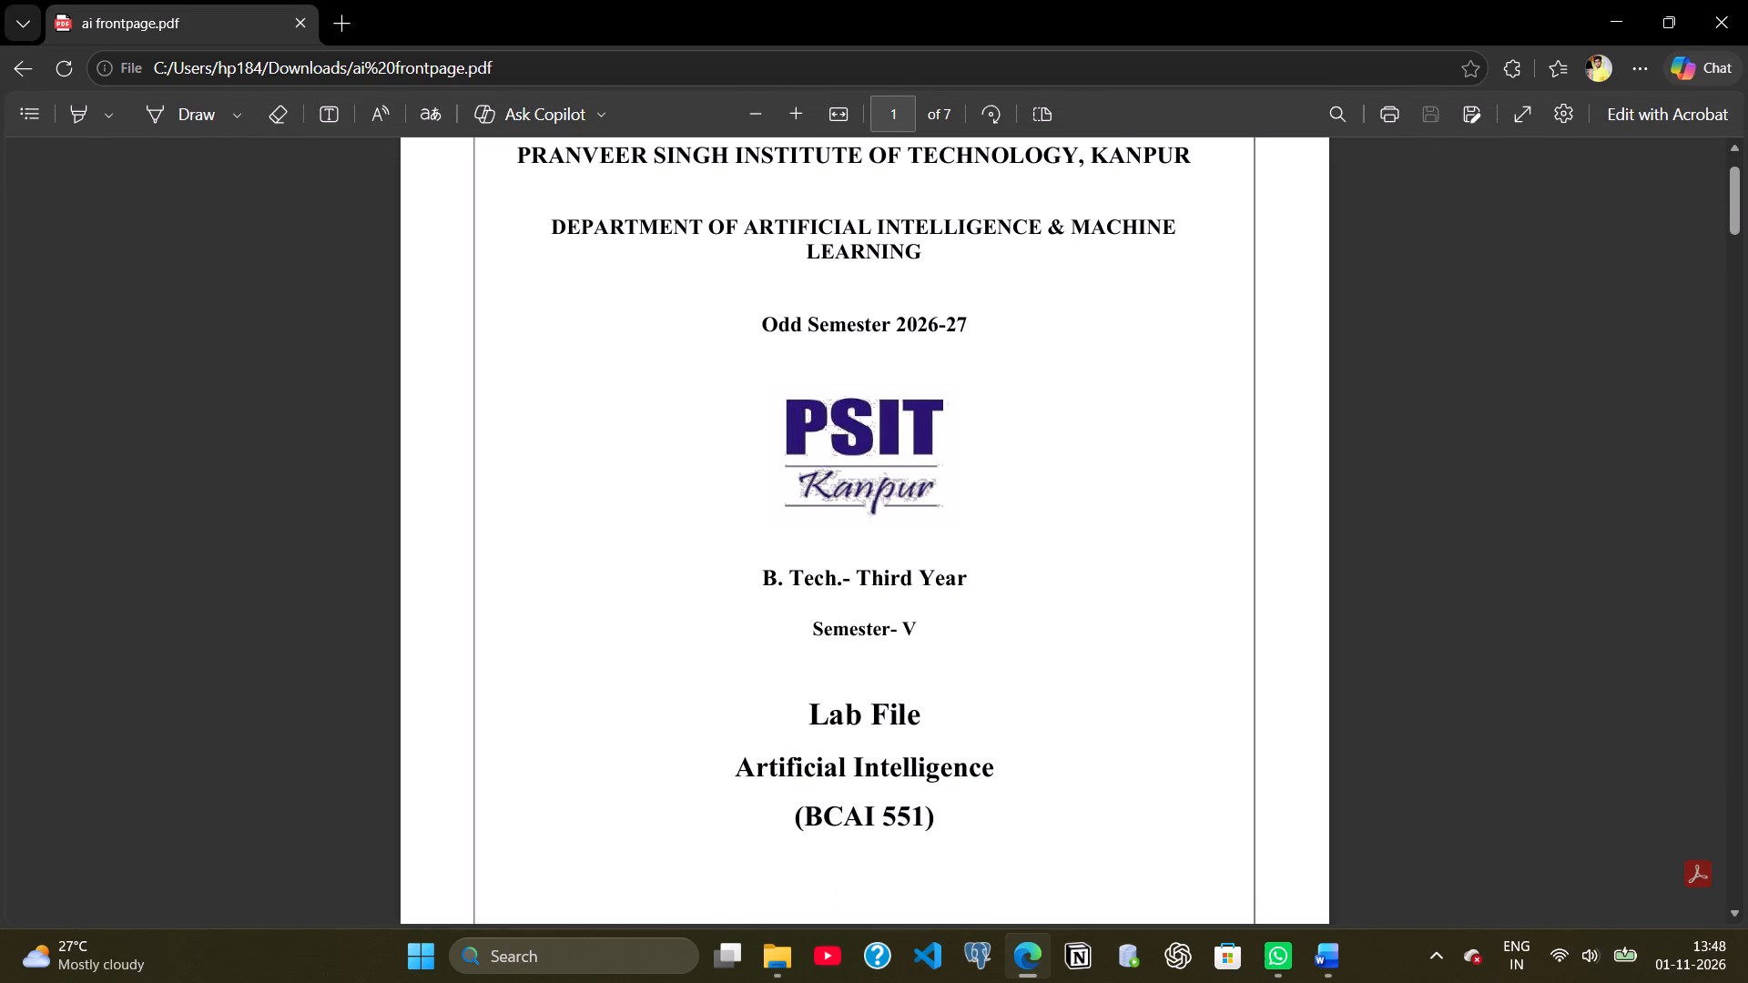
{"action": "scroll", "coordinate": [538, 448], "scroll_direction": "down", "scroll_amount": 3}
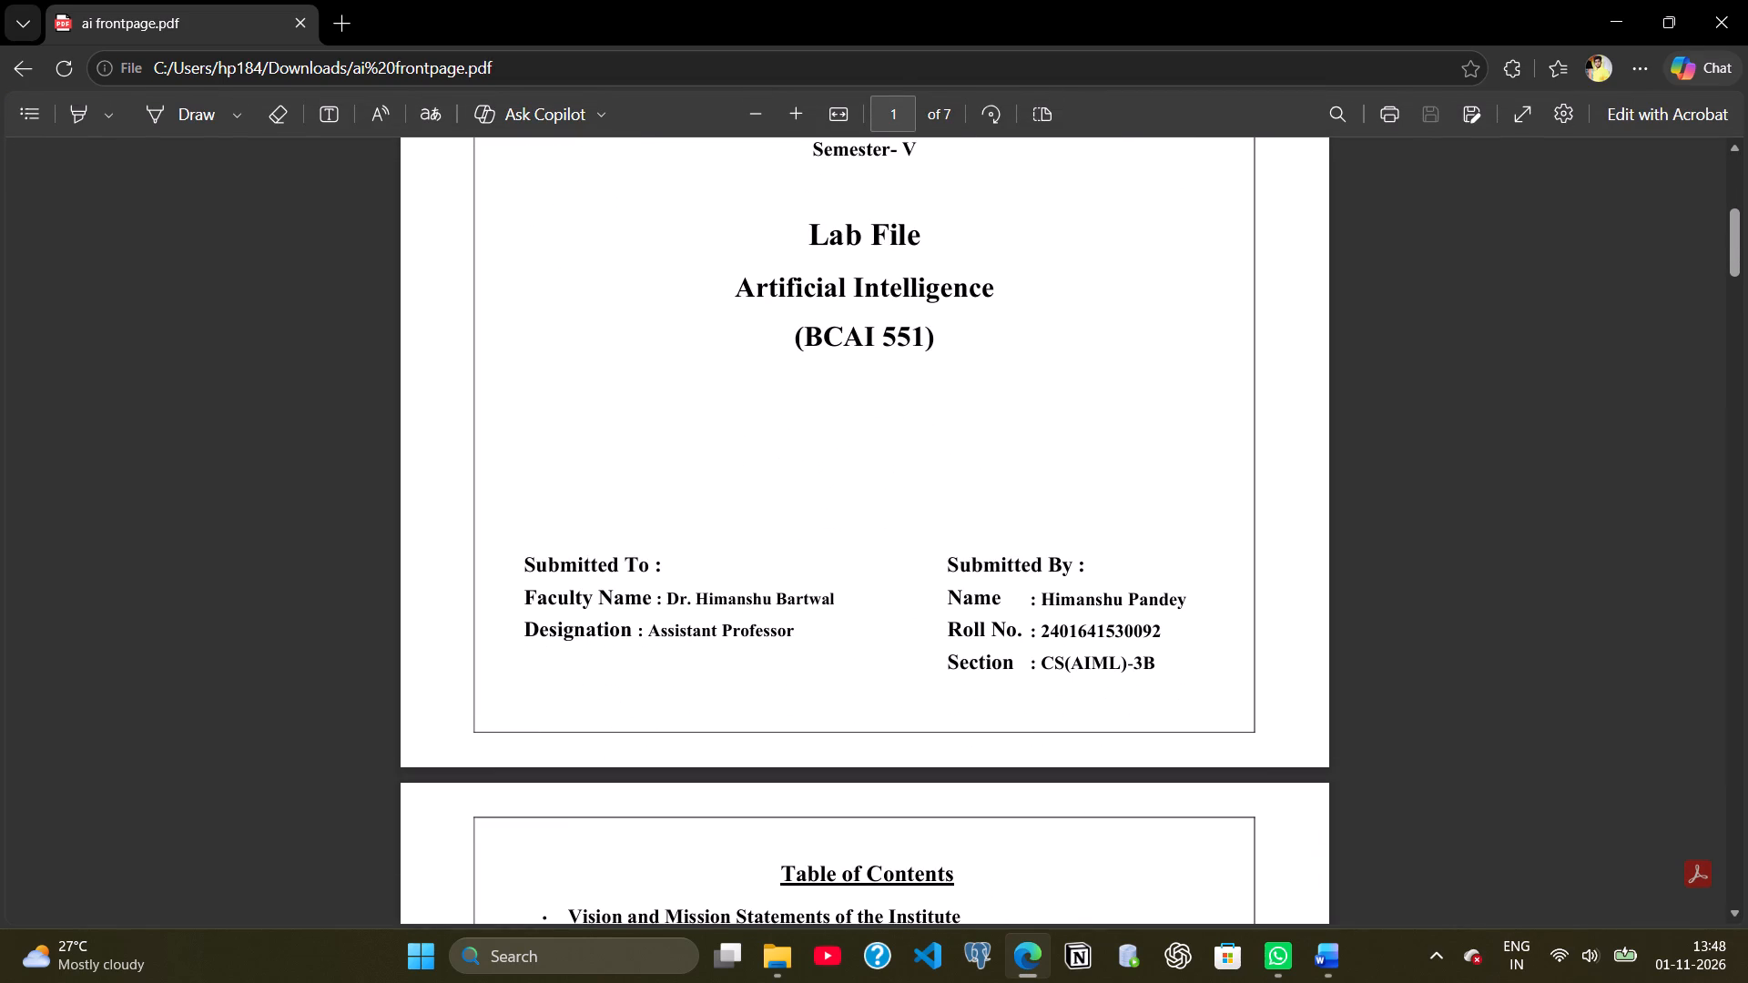
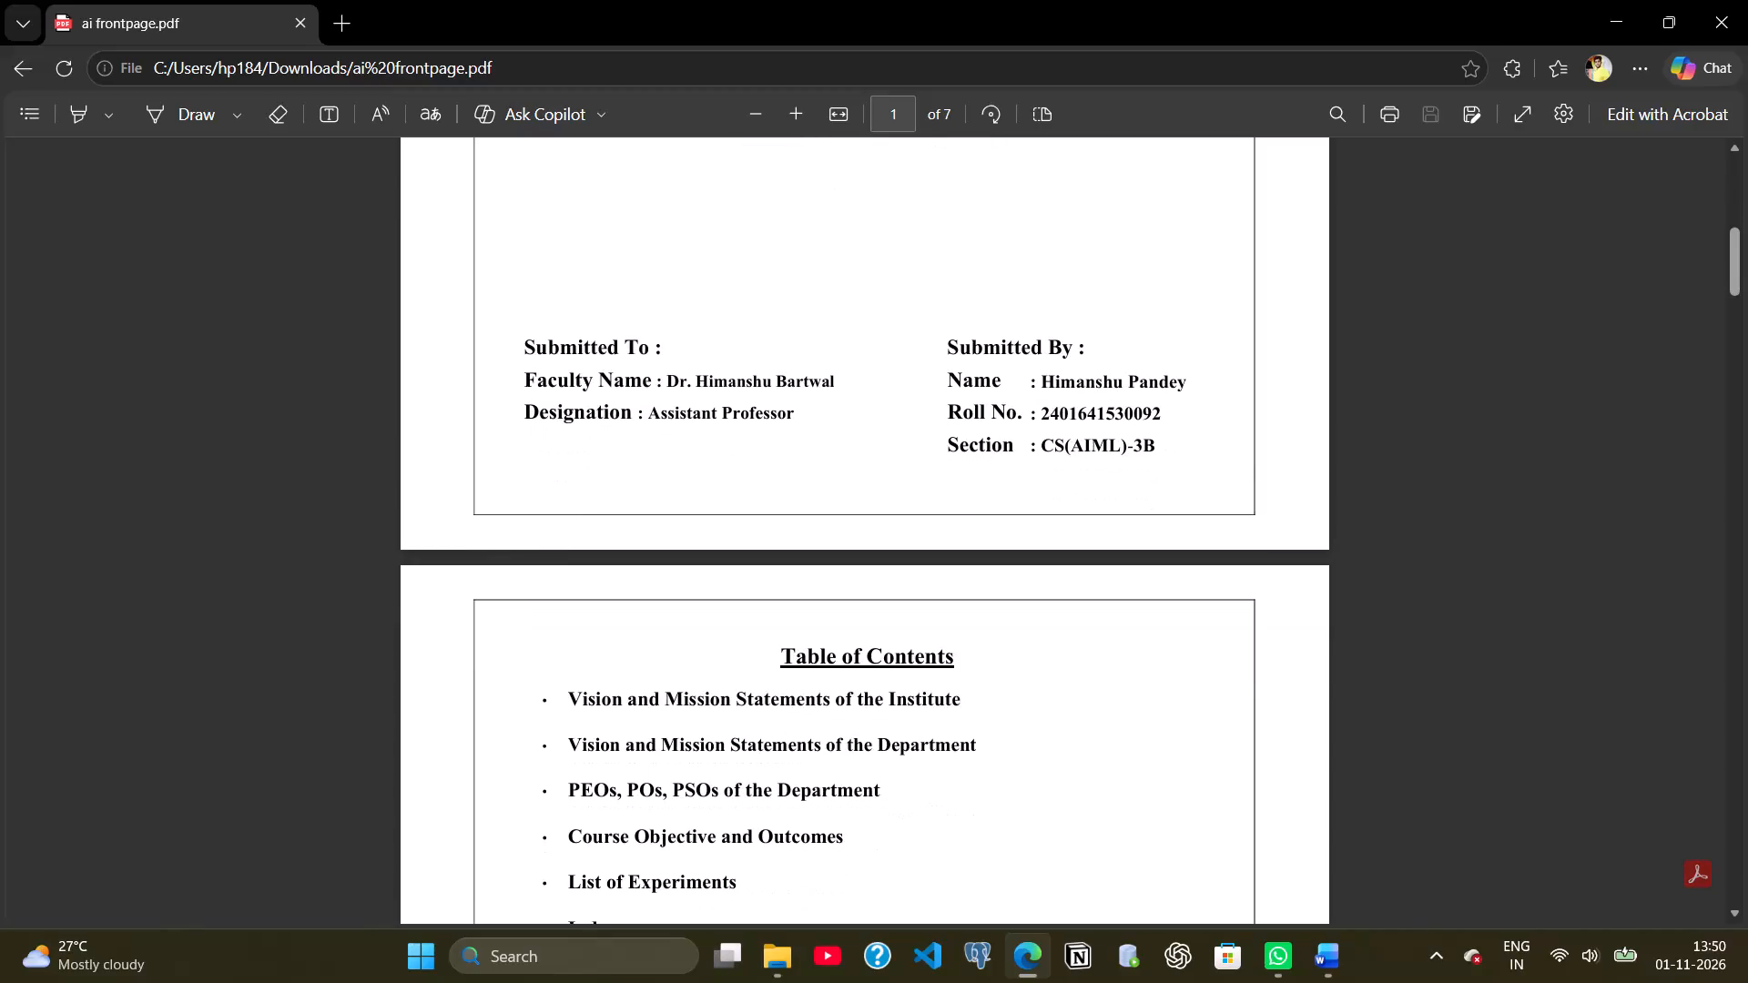
Look through the PDF from the table of contents to the department vision and mission page, recheck the cover page, and leave the file.
{"action": "scroll", "coordinate": [538, 448], "scroll_direction": "down", "scroll_amount": 20}
{"action": "scroll", "coordinate": [538, 448], "scroll_direction": "up", "scroll_amount": 19}
{"action": "scroll", "coordinate": [538, 448], "scroll_direction": "up", "scroll_amount": 3}
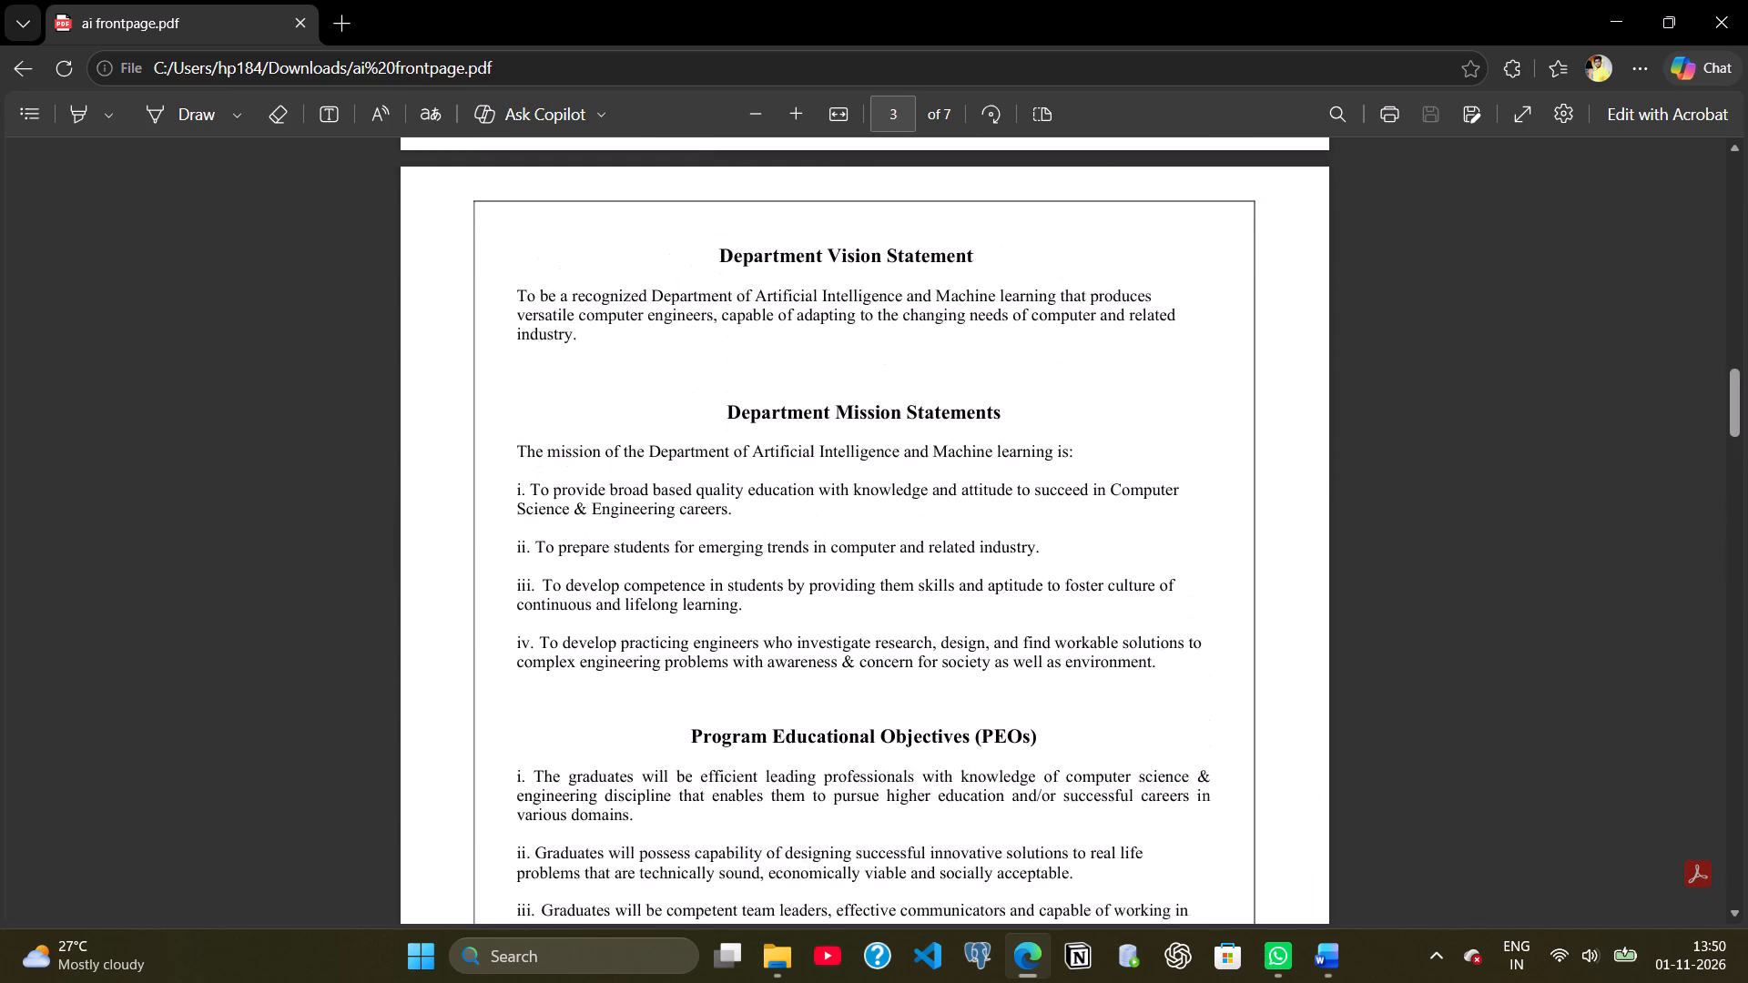
{"action": "scroll", "coordinate": [538, 448], "scroll_direction": "up", "scroll_amount": 3}
{"action": "scroll", "coordinate": [538, 448], "scroll_direction": "down", "scroll_amount": 4}
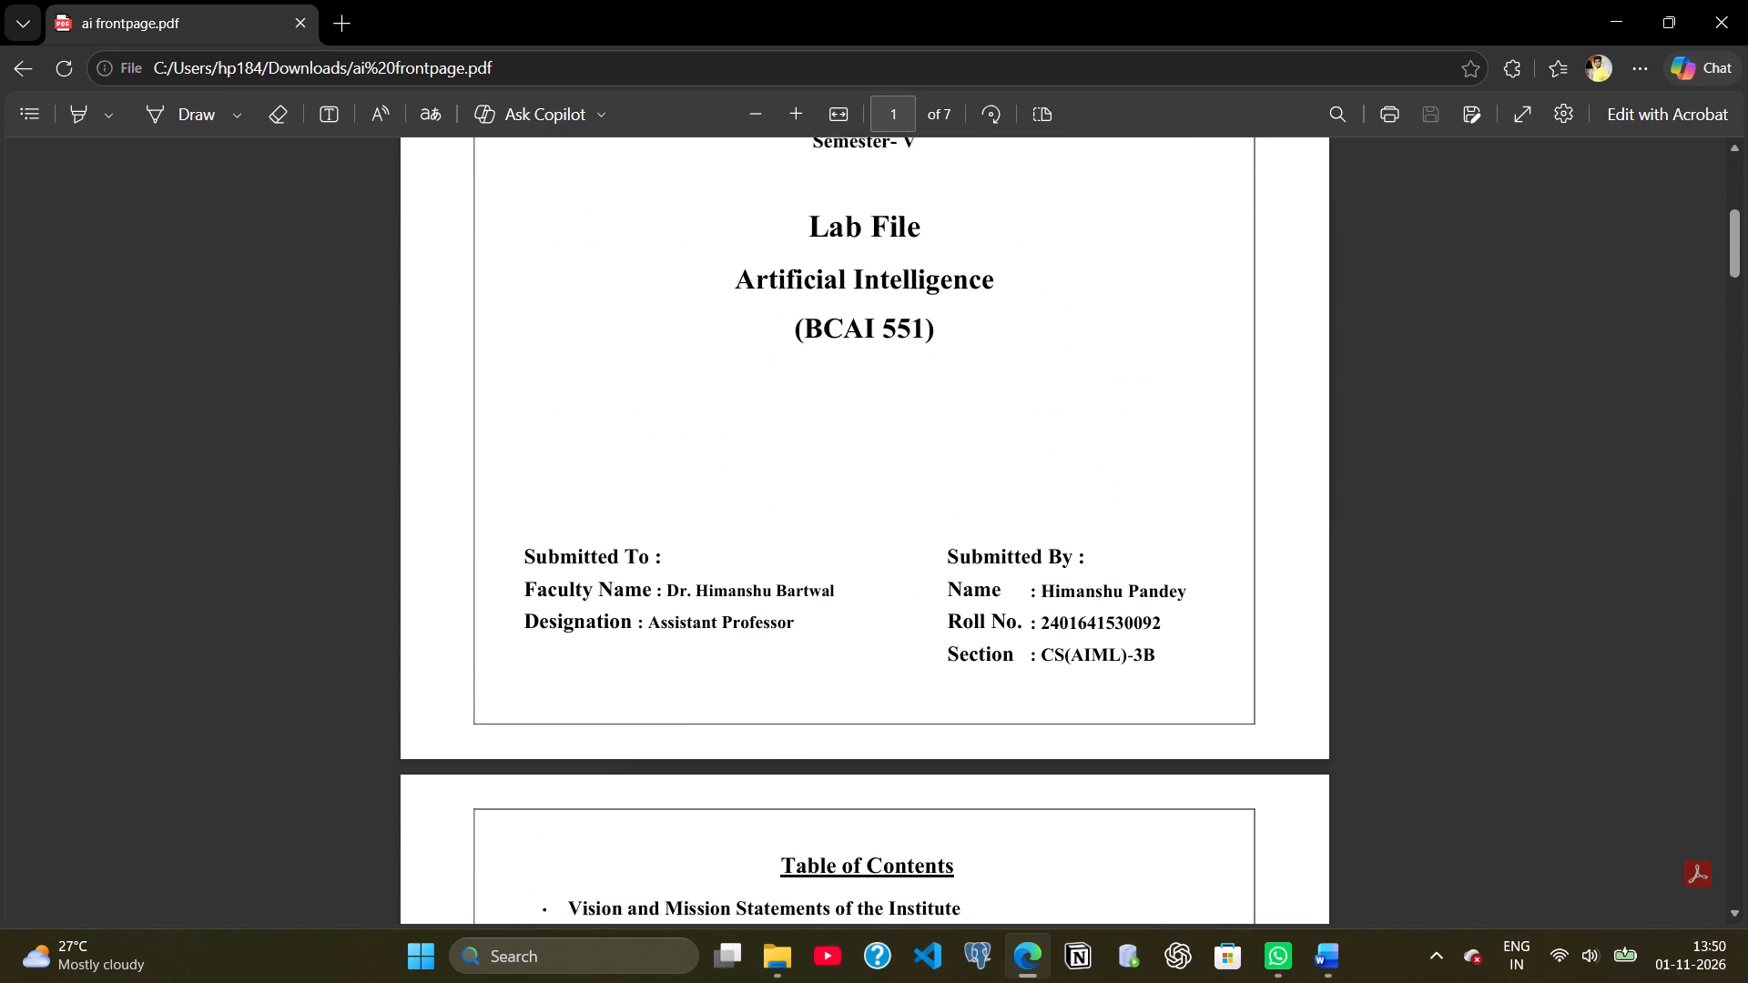
{"action": "scroll", "coordinate": [538, 448], "scroll_direction": "up", "scroll_amount": 5}
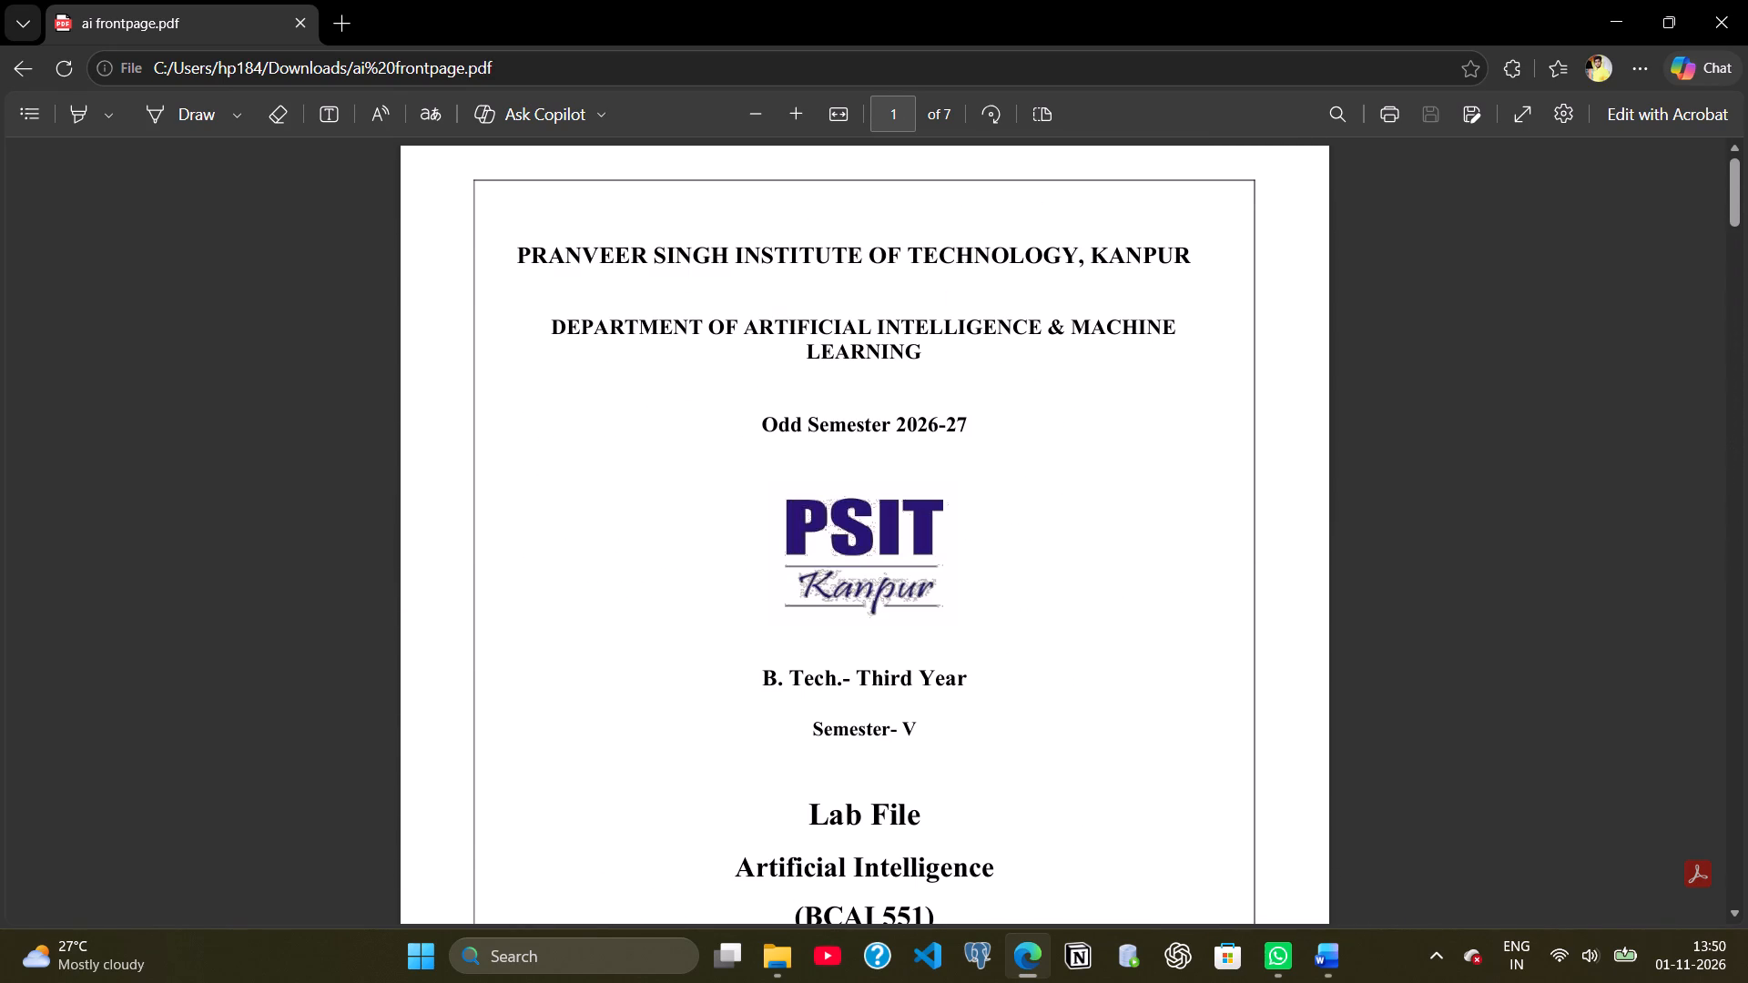
{"action": "left_click", "coordinate": [21, 66]}
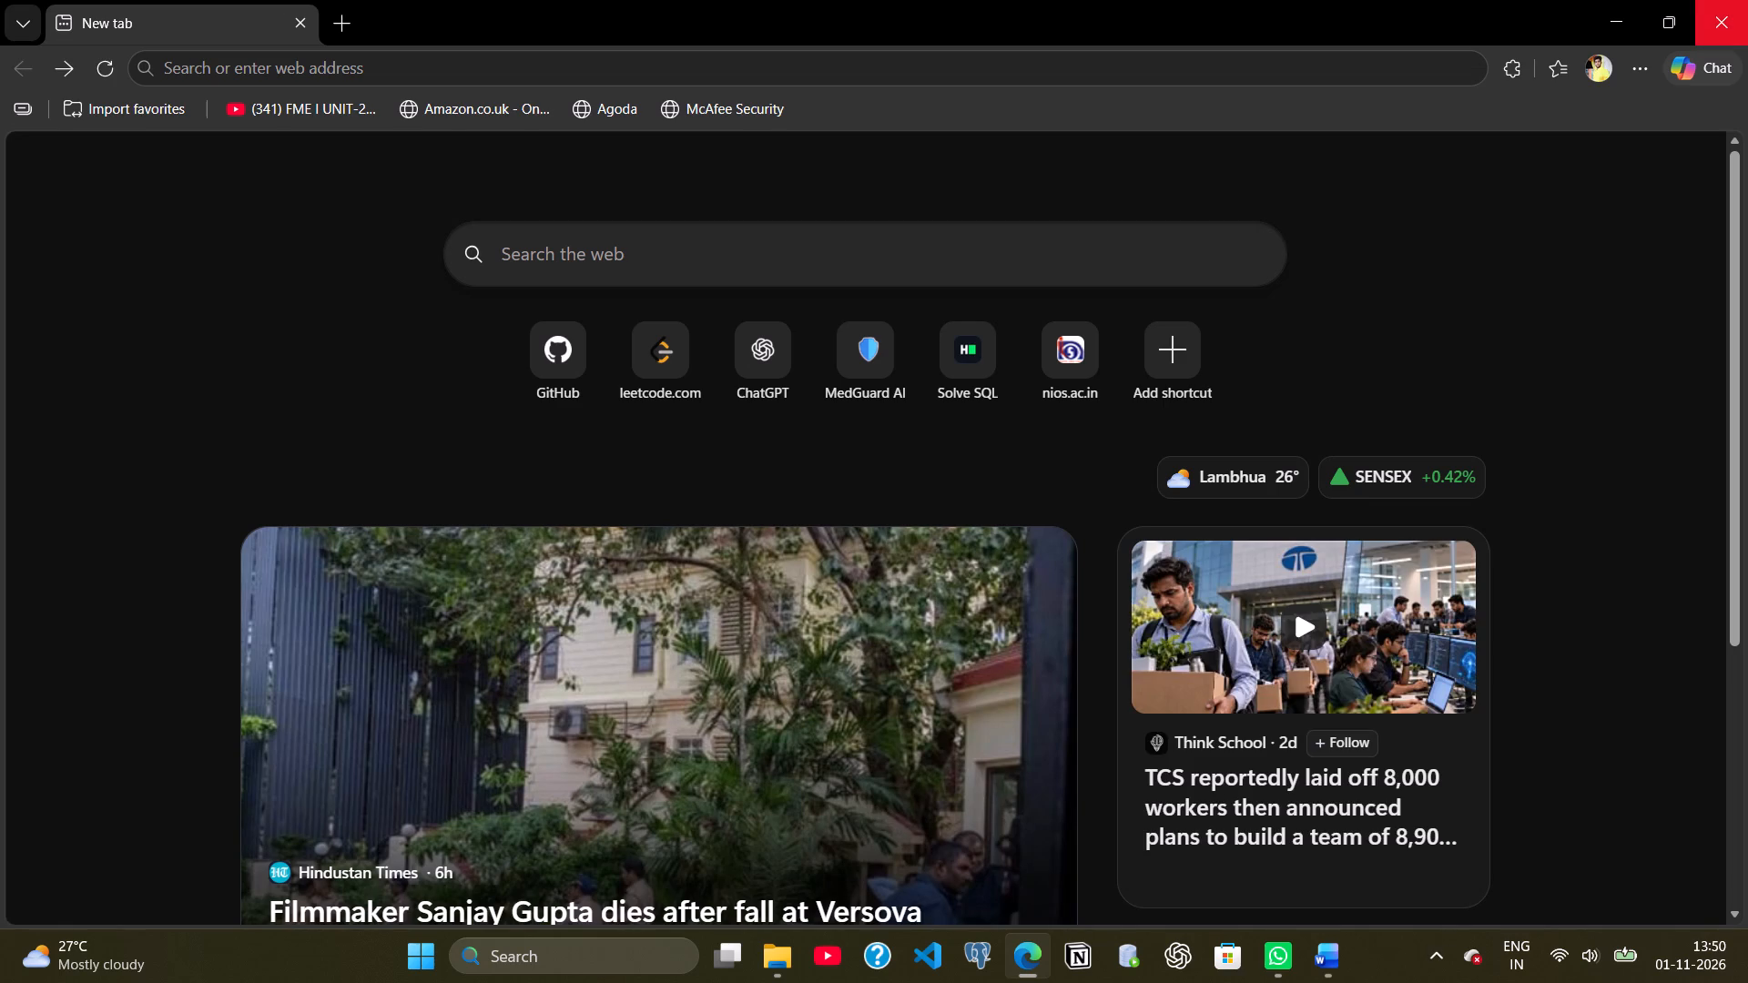
Close the browser, copy the "ai frontpage" PDF from the Downloads folder, and put the folder window away.
{"action": "left_click", "coordinate": [1747, 0]}
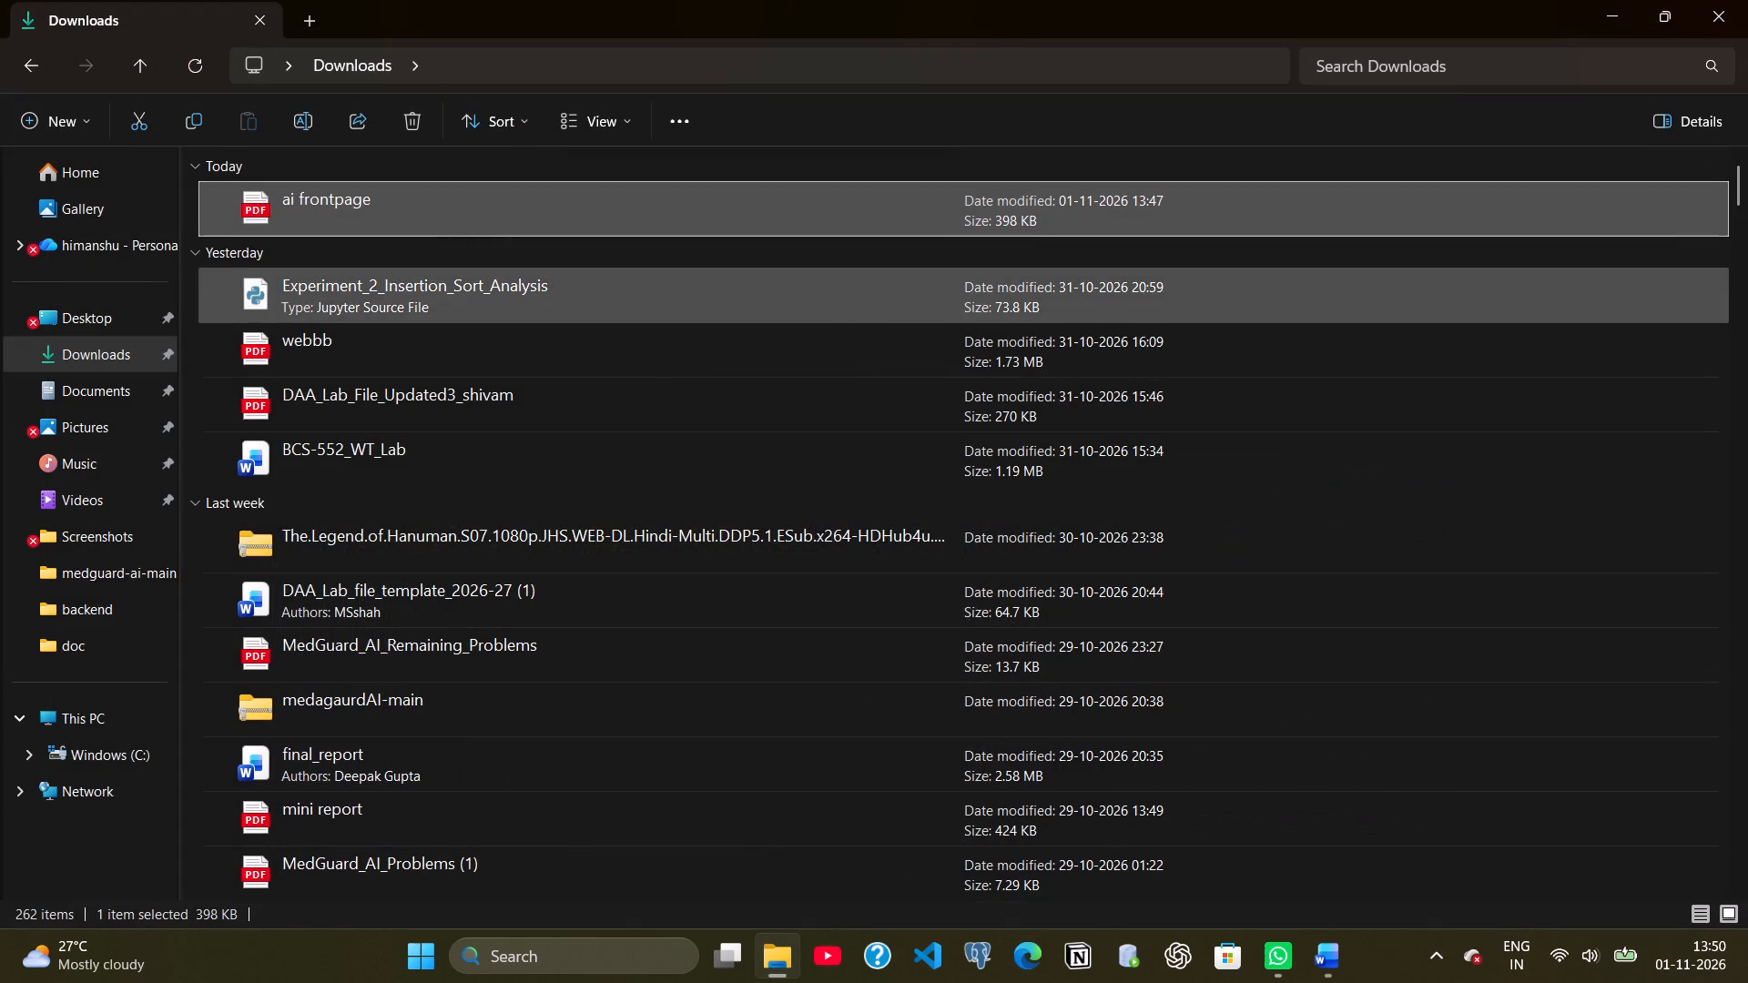
{"action": "left_click", "coordinate": [270, 217]}
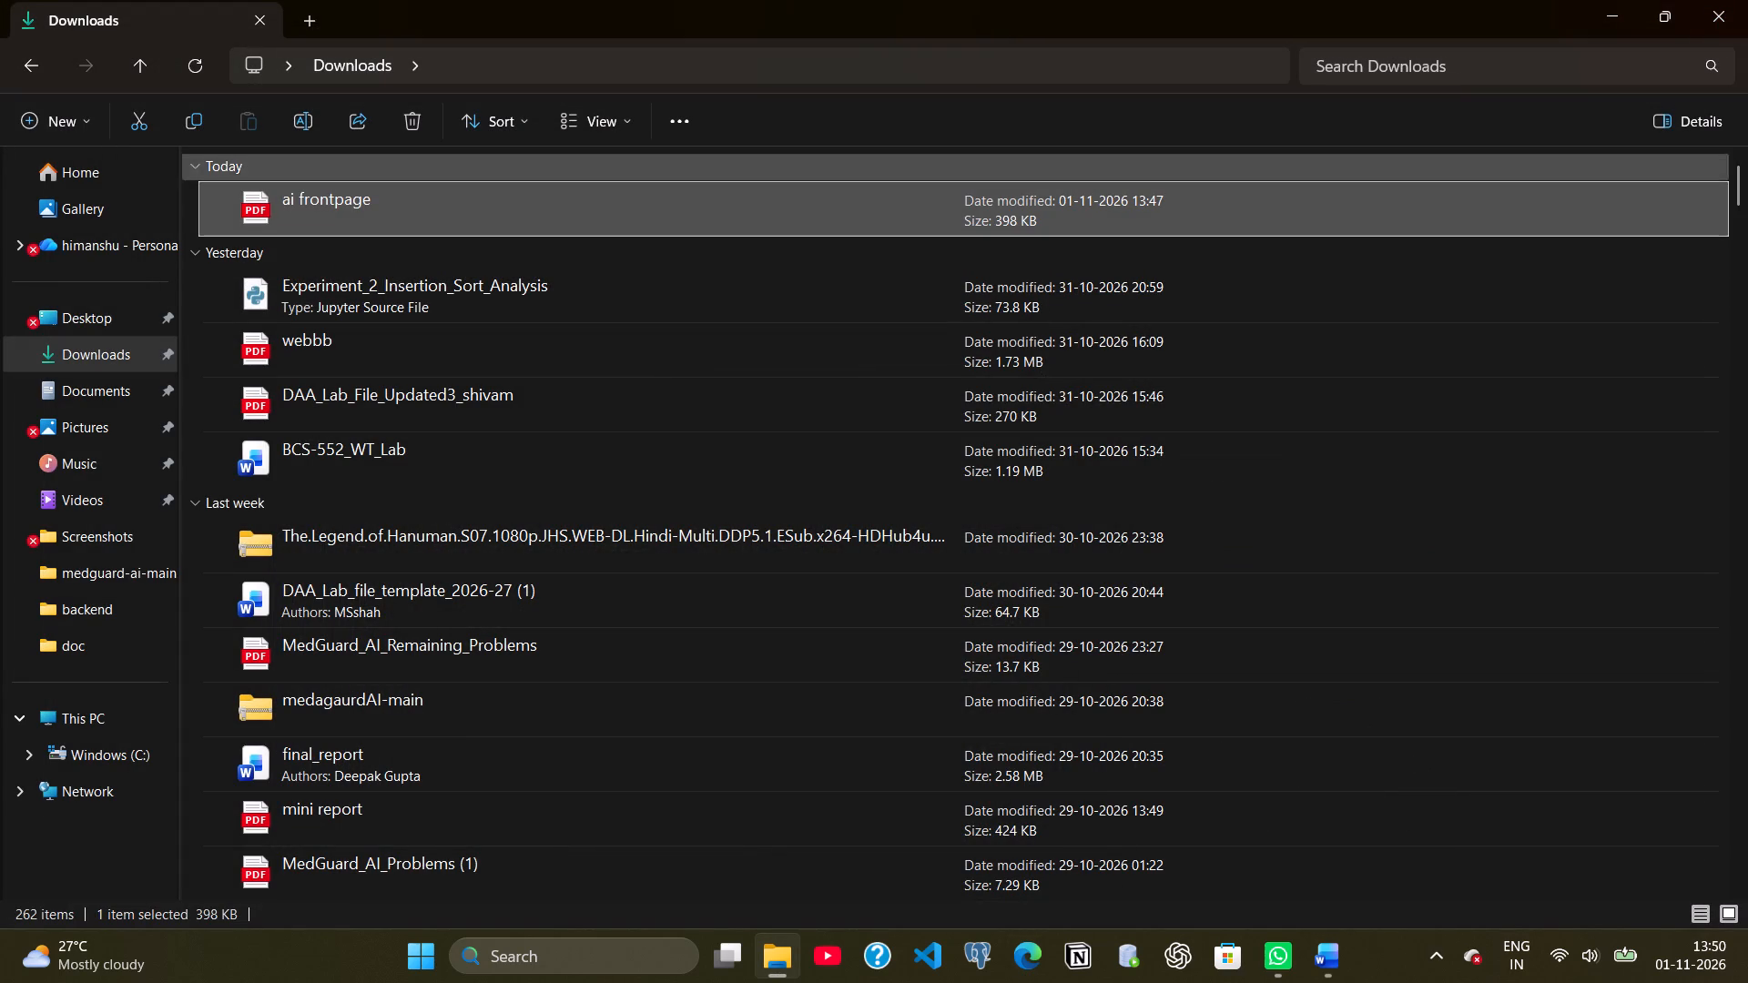
{"action": "left_click", "coordinate": [191, 121]}
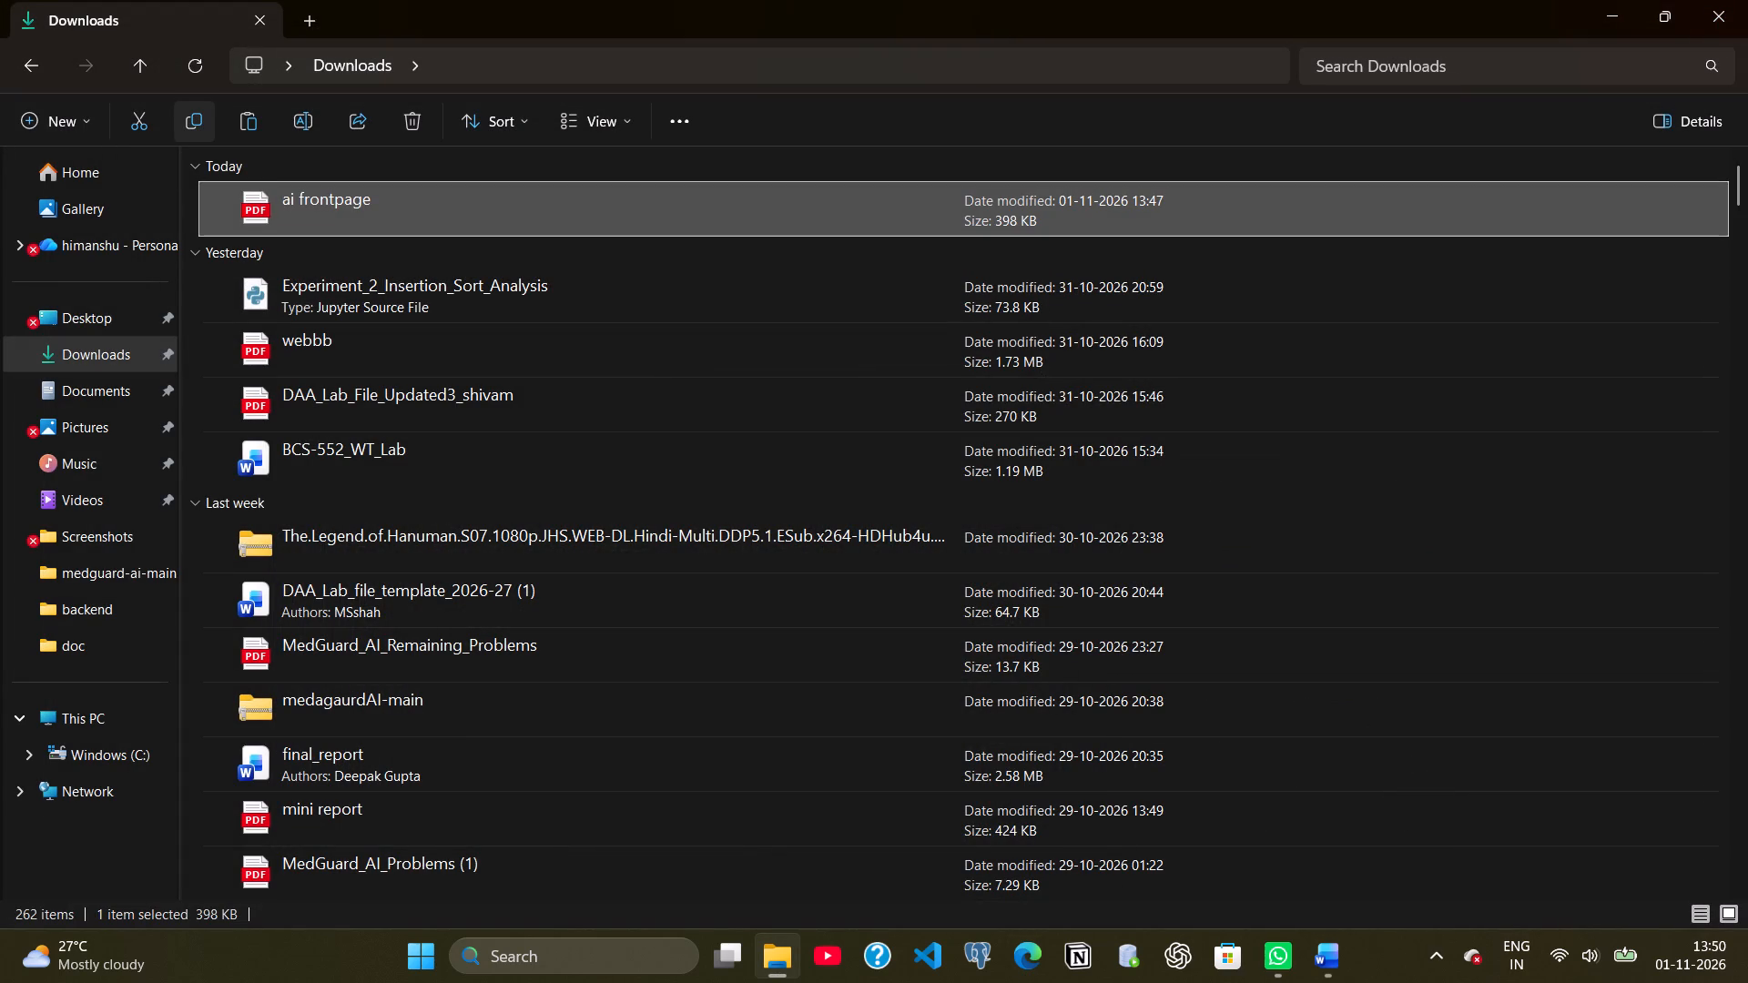